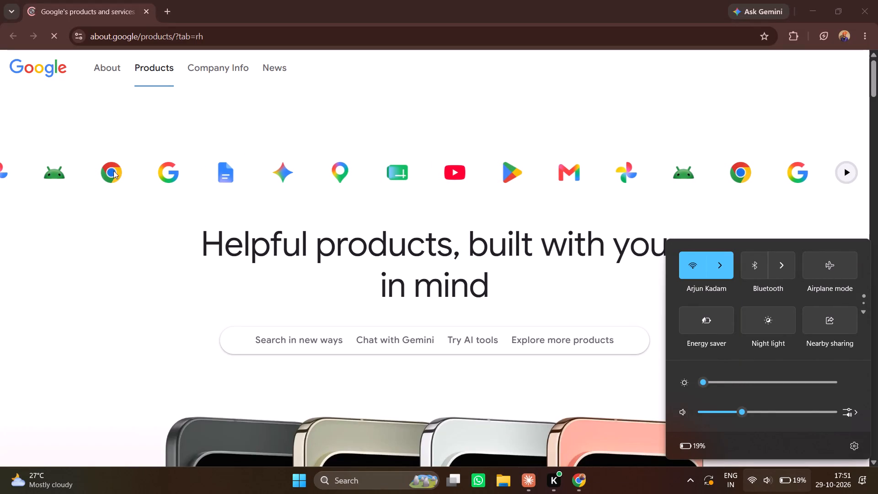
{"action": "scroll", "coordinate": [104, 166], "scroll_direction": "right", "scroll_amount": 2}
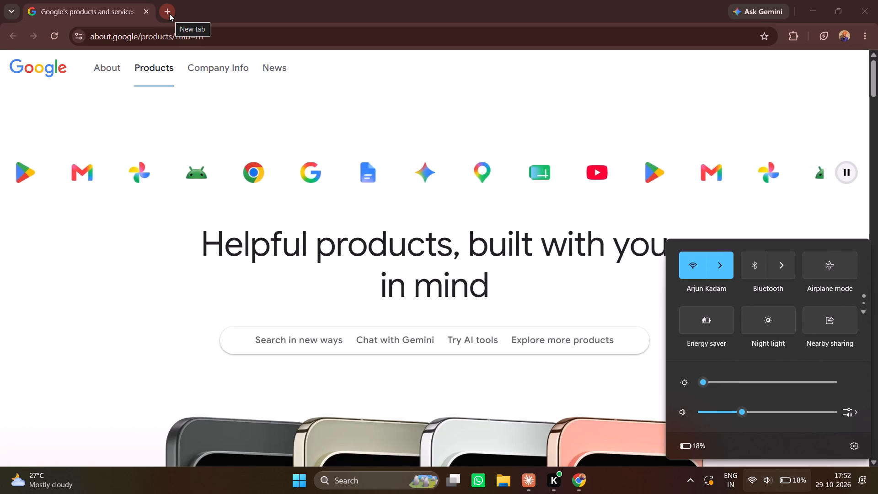
Open a new browser tab alongside the Google products page.
{"action": "left_click", "coordinate": [169, 13]}
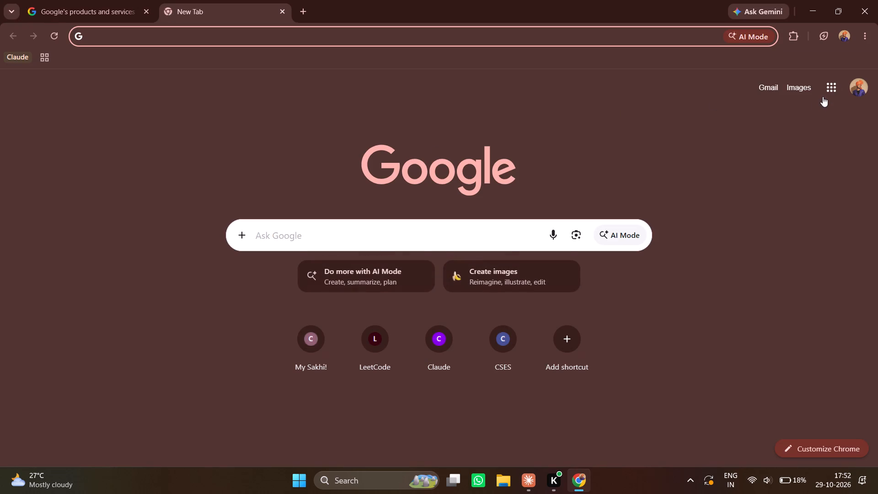
Open Google Drive from the new tab page and close the Google products and services tab.
{"action": "left_click", "coordinate": [830, 89]}
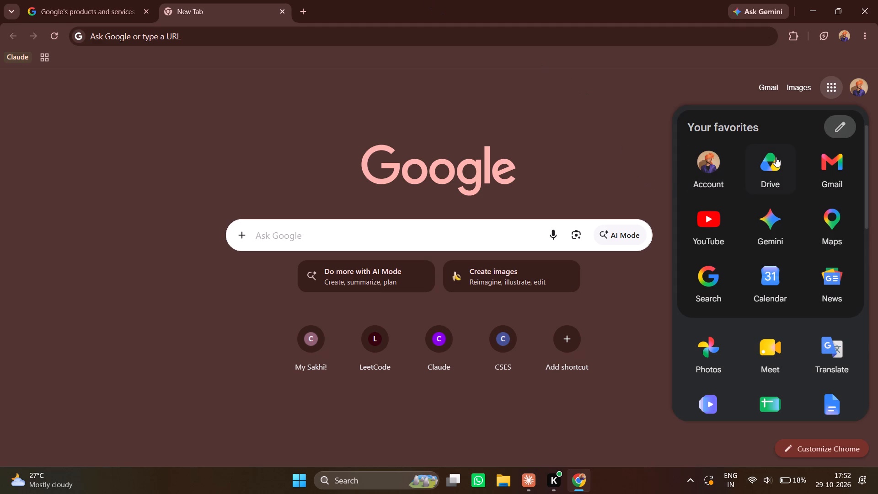
{"action": "left_click", "coordinate": [777, 157]}
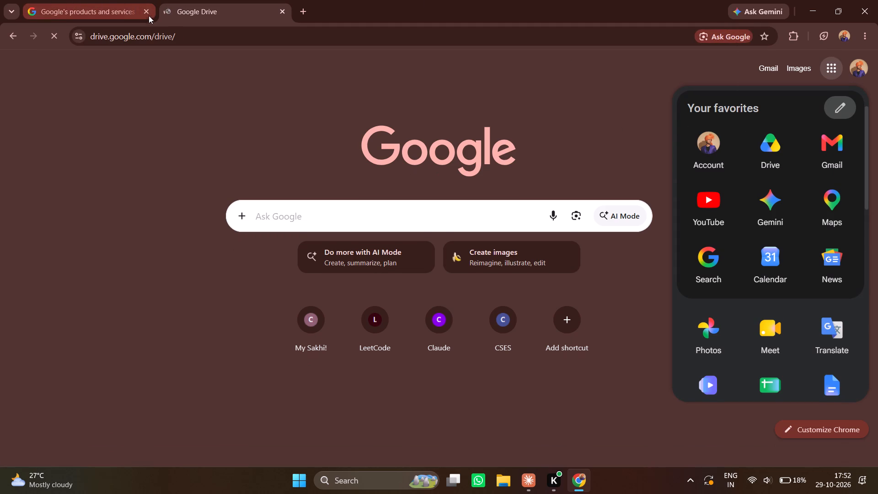
{"action": "left_click", "coordinate": [150, 13]}
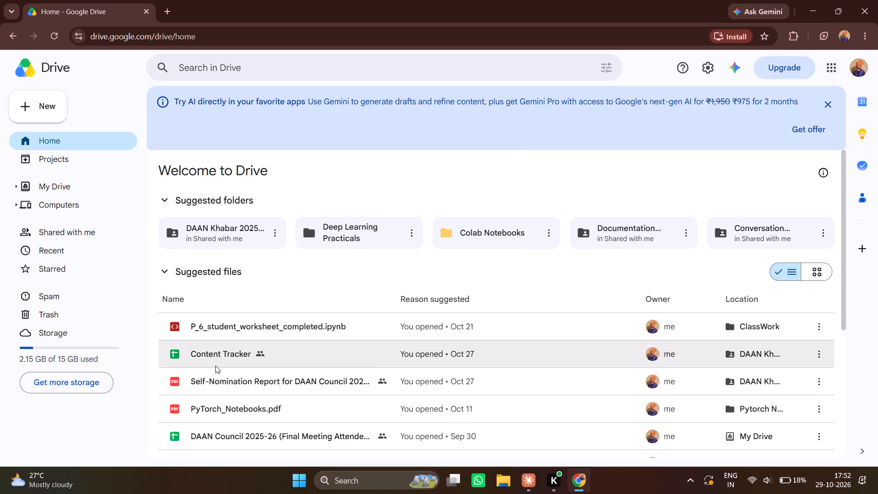
Download all four chart images from the Charts folder inside the DAAN Khabar 2025-26 folder.
{"action": "double_click", "coordinate": [254, 234]}
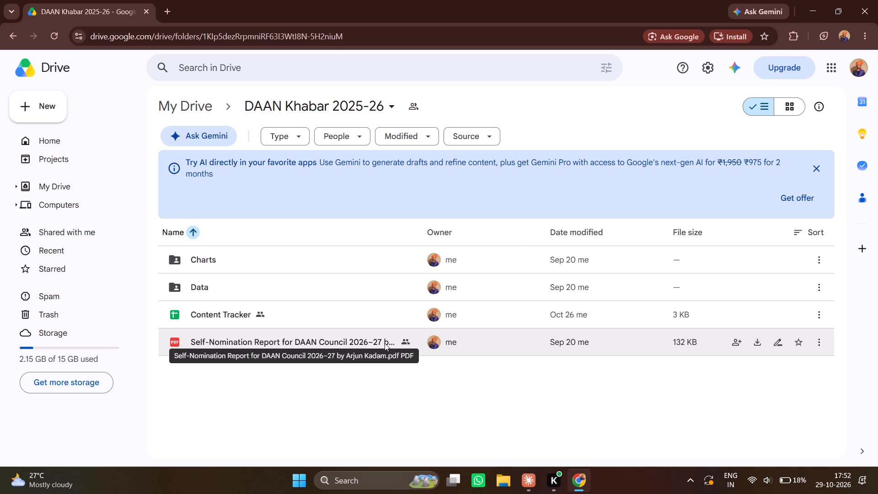
{"action": "double_click", "coordinate": [254, 261]}
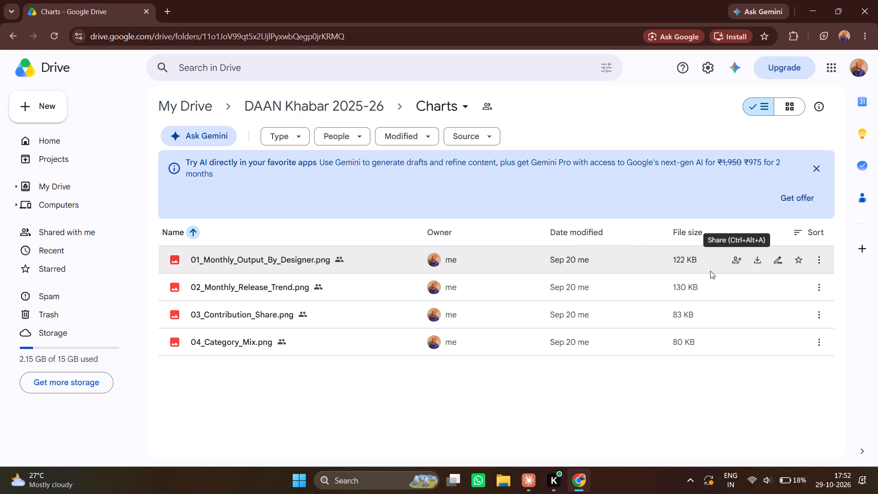
{"action": "left_click", "coordinate": [758, 261]}
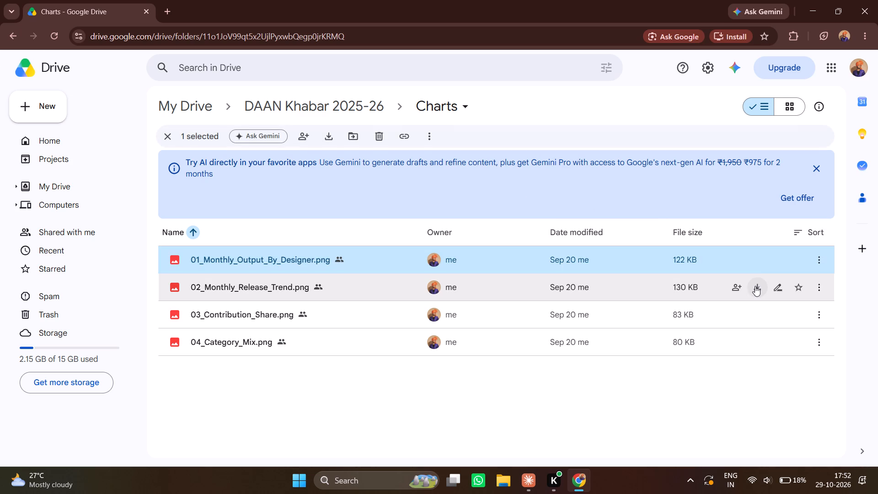
{"action": "left_click", "coordinate": [755, 287]}
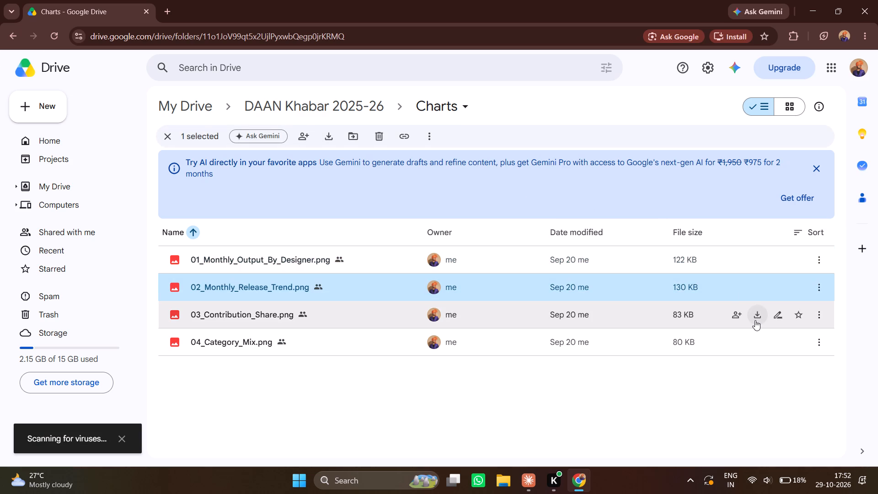
{"action": "left_click", "coordinate": [755, 320]}
{"action": "left_click", "coordinate": [755, 339]}
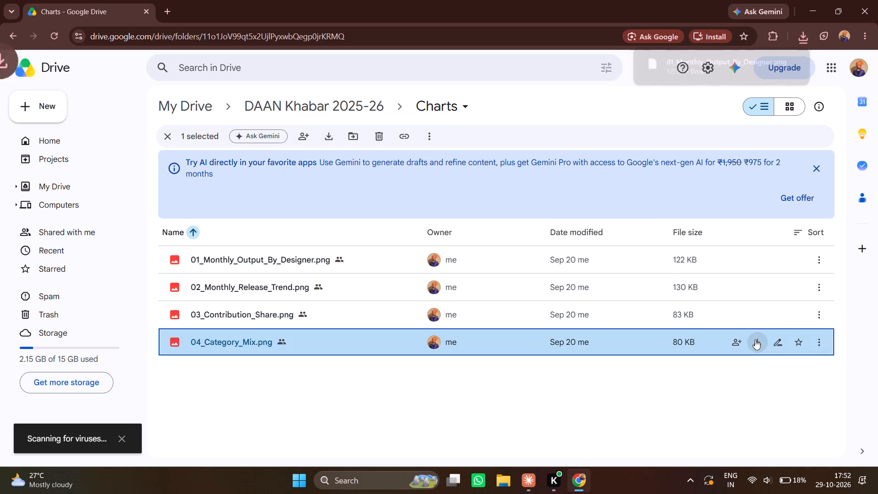
Download the Work Log, Status & Ownership, Monthly Output and Category Mix PDFs from DAAN Khabar 2025-26's Data folder.
{"action": "left_click", "coordinate": [338, 107]}
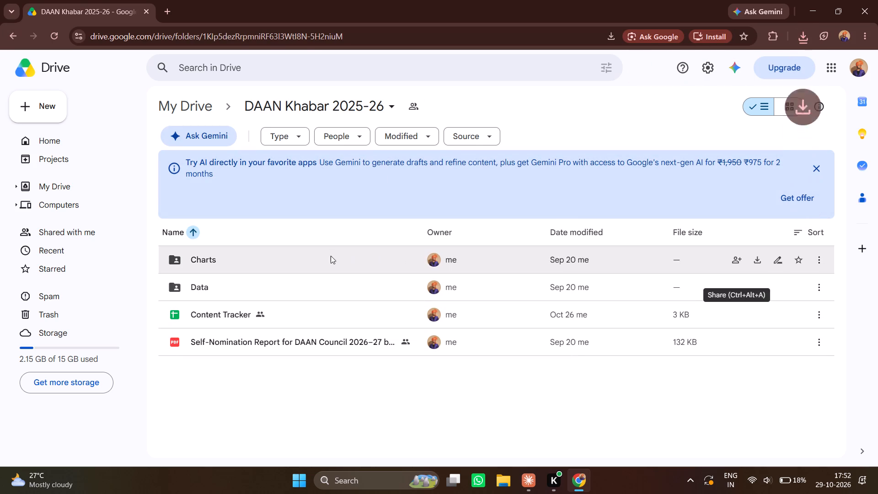
{"action": "double_click", "coordinate": [325, 273]}
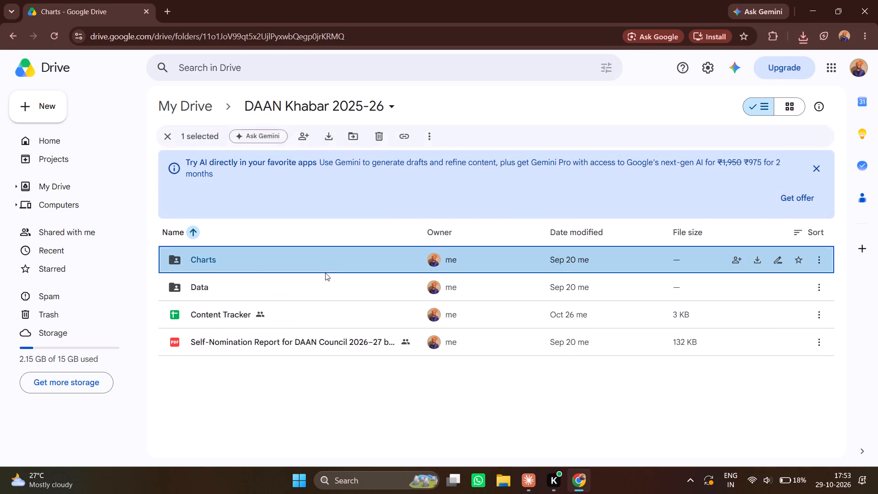
{"action": "left_click", "coordinate": [305, 96]}
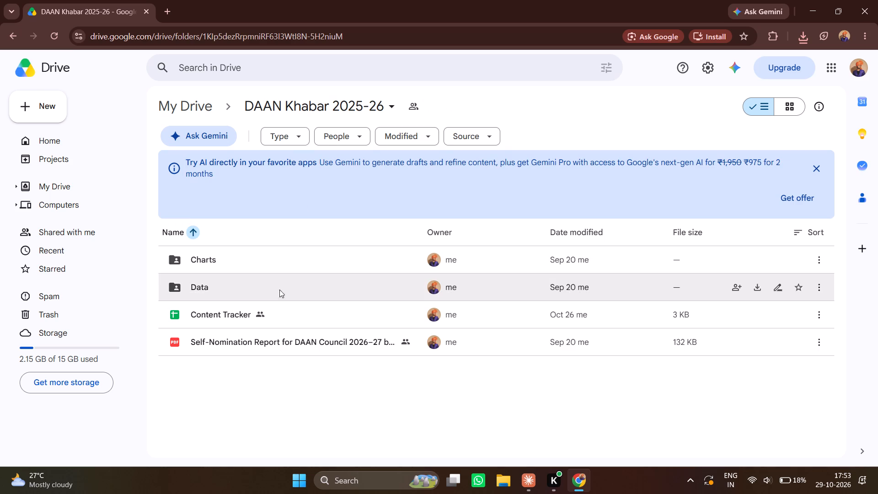
{"action": "double_click", "coordinate": [280, 295]}
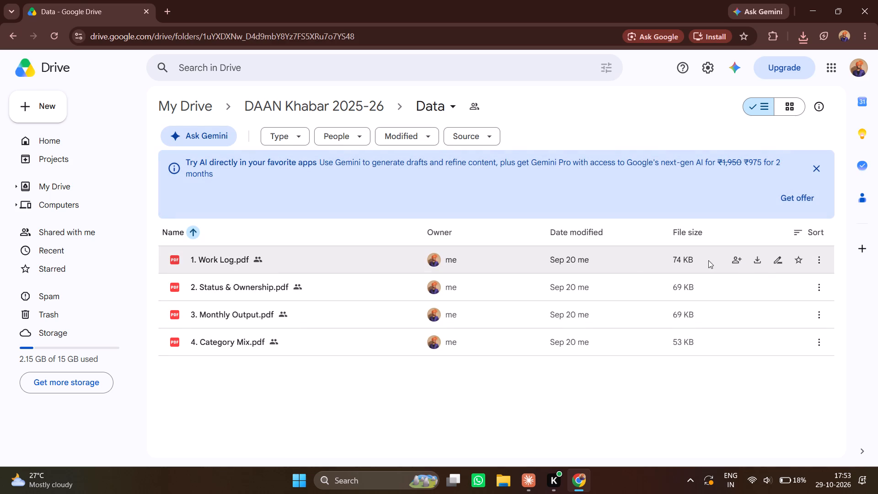
{"action": "left_click", "coordinate": [756, 262]}
{"action": "left_click", "coordinate": [755, 294]}
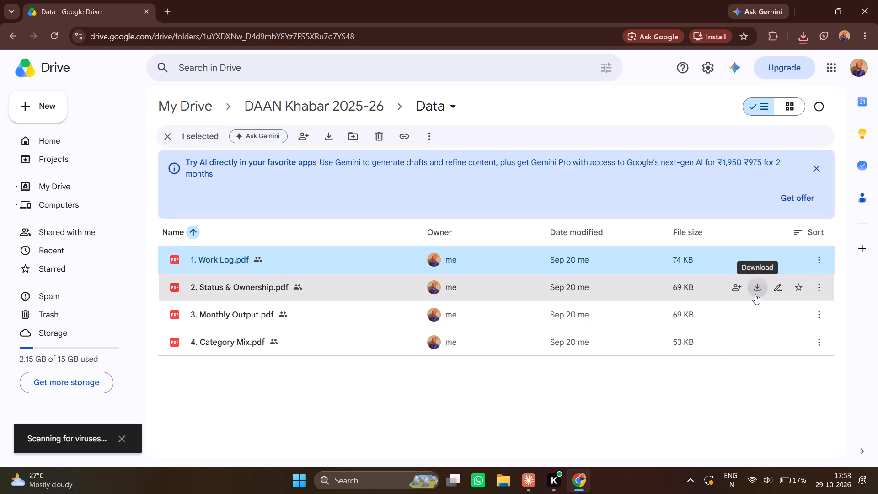
{"action": "left_click", "coordinate": [755, 307]}
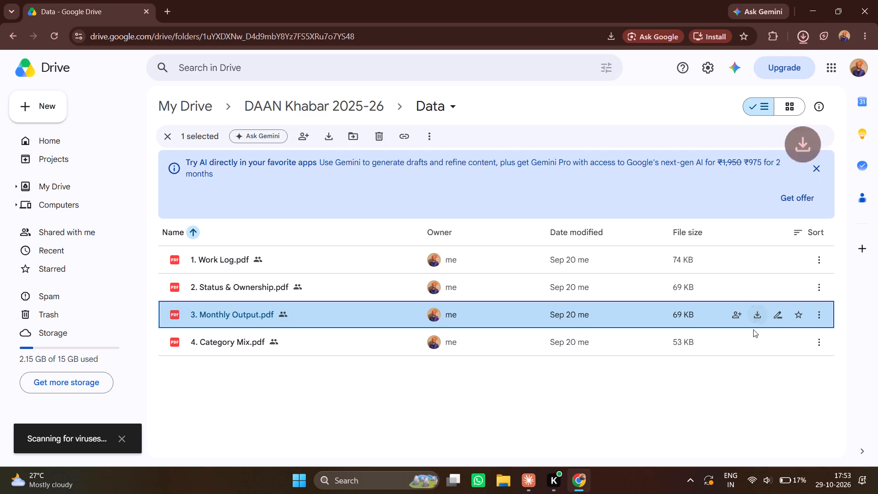
{"action": "left_click", "coordinate": [752, 338]}
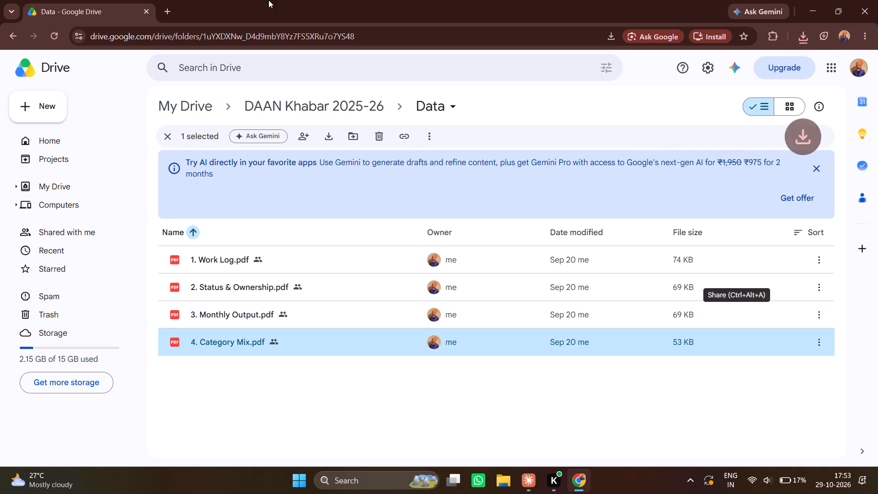
Download the Self-Nomination Report PDF and the Content Tracker spreadsheet from the DAAN Khabar 2025-26 folder.
{"action": "left_click", "coordinate": [298, 102]}
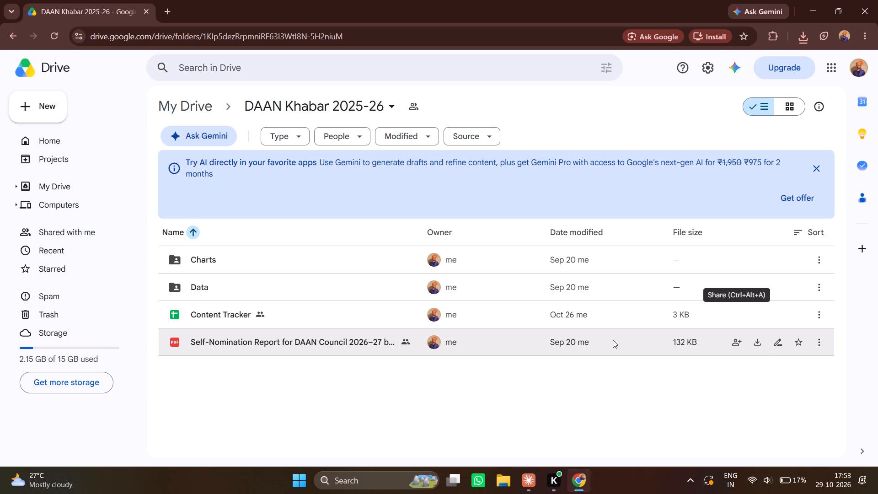
{"action": "left_click", "coordinate": [757, 347]}
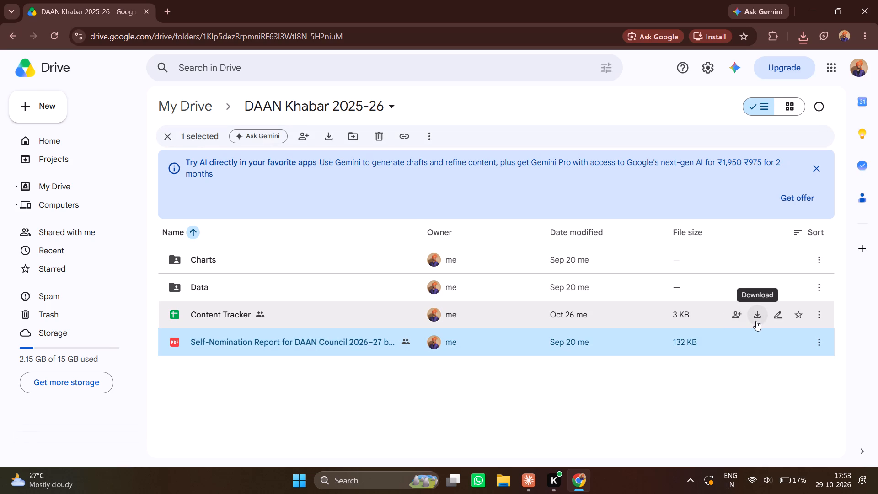
{"action": "left_click", "coordinate": [756, 321]}
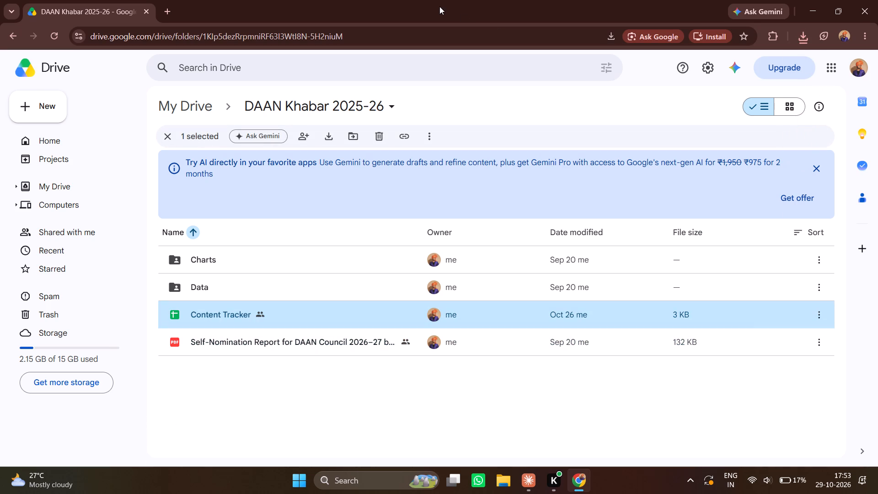
Open the download history and remove every entry from it one by one.
{"action": "key", "text": "ctrl+j"}
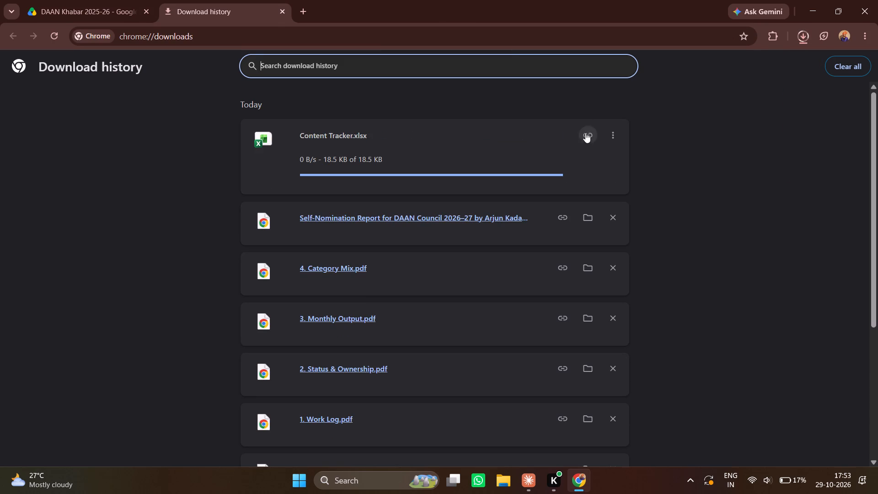
{"action": "left_click", "coordinate": [614, 131]}
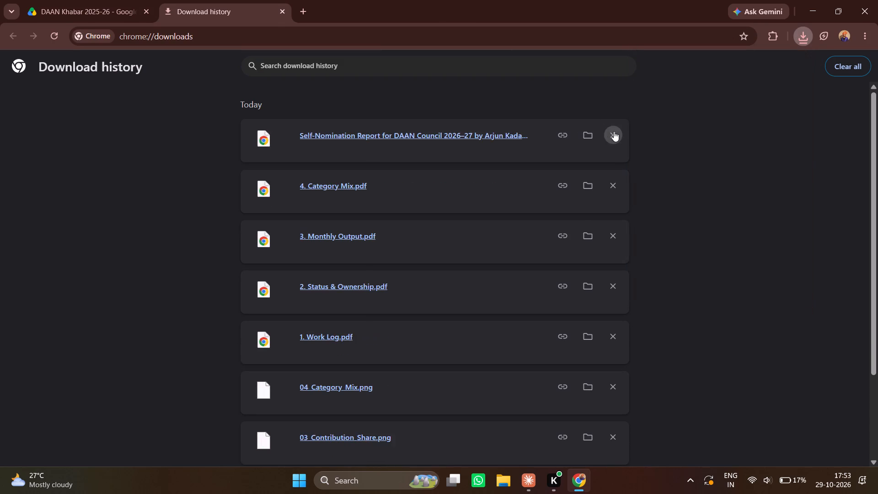
{"action": "left_click", "coordinate": [614, 131]}
{"action": "left_click", "coordinate": [614, 131]}
{"action": "left_click", "coordinate": [614, 131]}
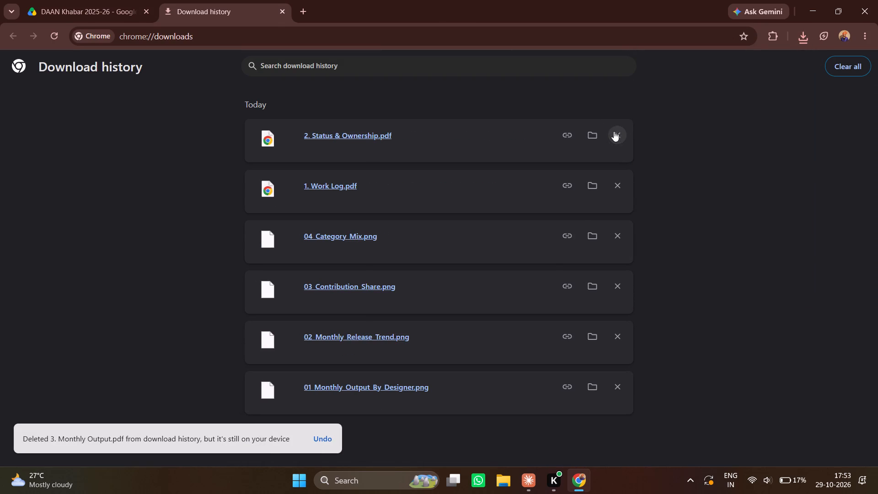
{"action": "left_click", "coordinate": [614, 131]}
{"action": "left_click", "coordinate": [614, 131]}
{"action": "left_click", "coordinate": [614, 131]}
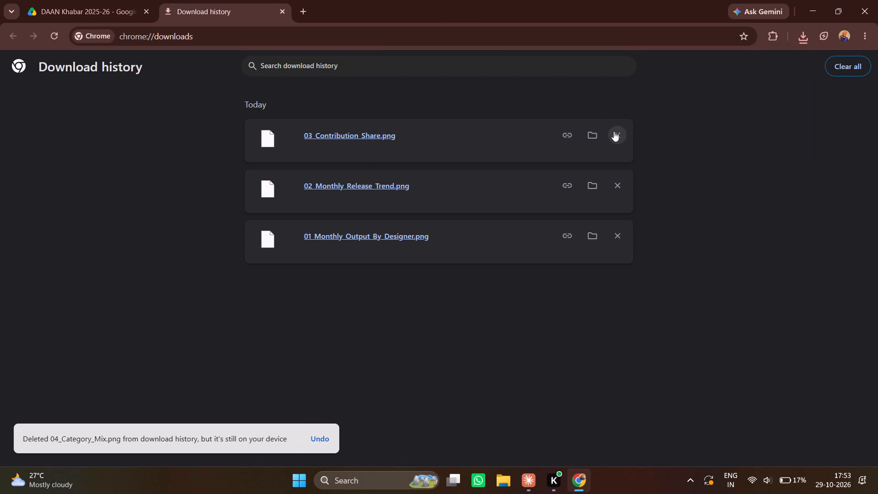
{"action": "left_click", "coordinate": [614, 131]}
{"action": "left_click", "coordinate": [614, 131]}
{"action": "left_click", "coordinate": [614, 131]}
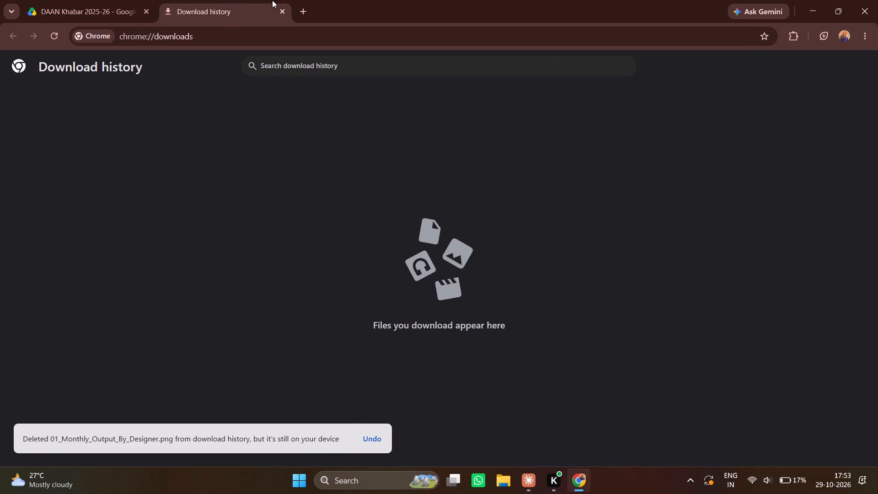
Close the Google Drive and download history tabs, keeping only a new blank tab open.
{"action": "left_click", "coordinate": [70, 0]}
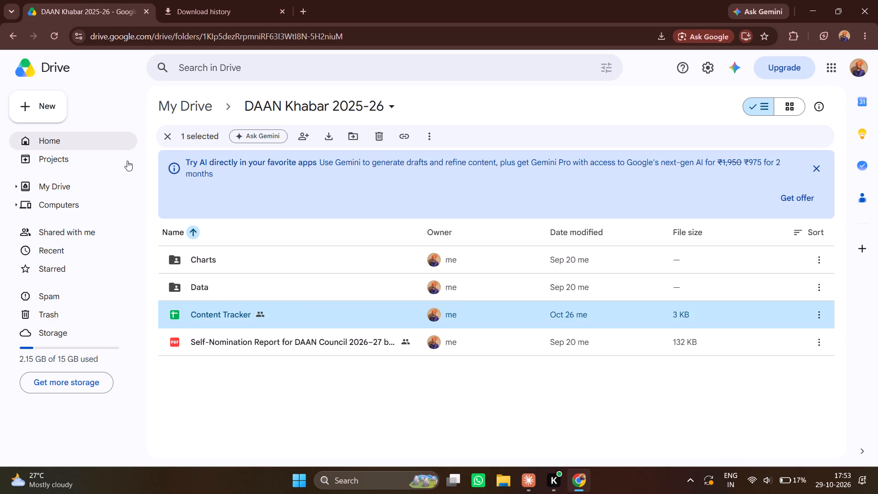
{"action": "left_click", "coordinate": [145, 11]}
{"action": "left_click", "coordinate": [167, 8]}
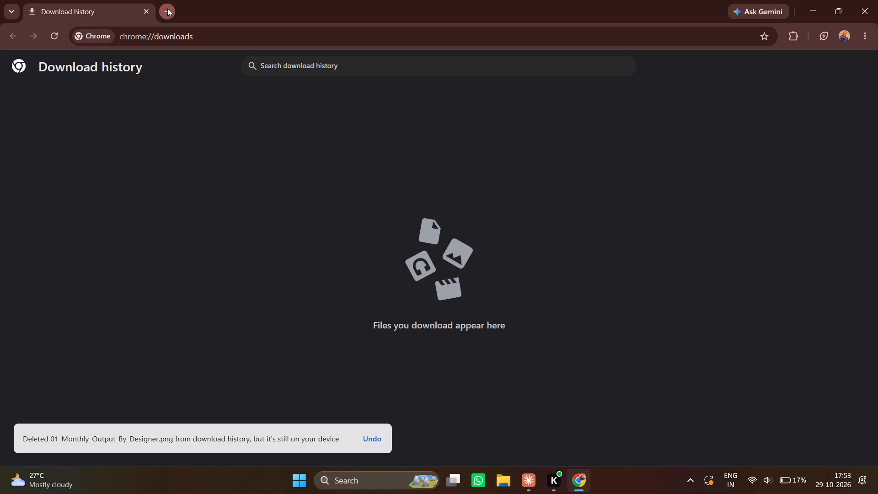
{"action": "left_click", "coordinate": [165, 30]}
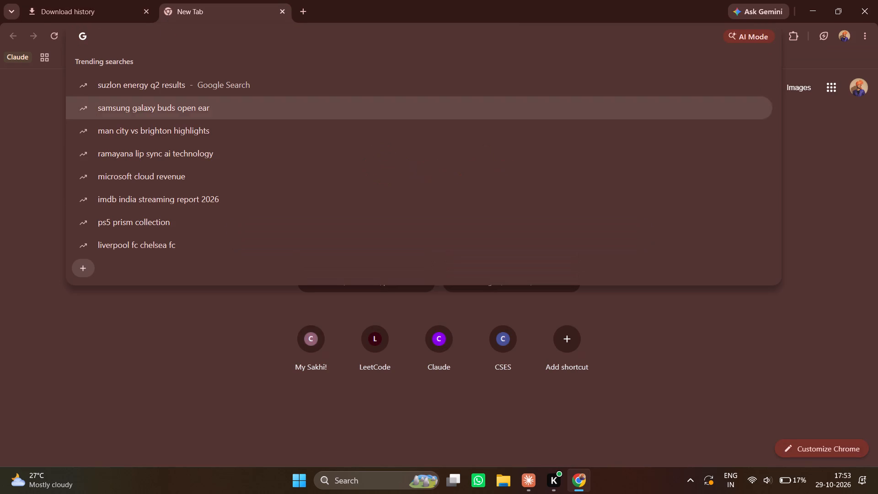
{"action": "left_click", "coordinate": [98, 349]}
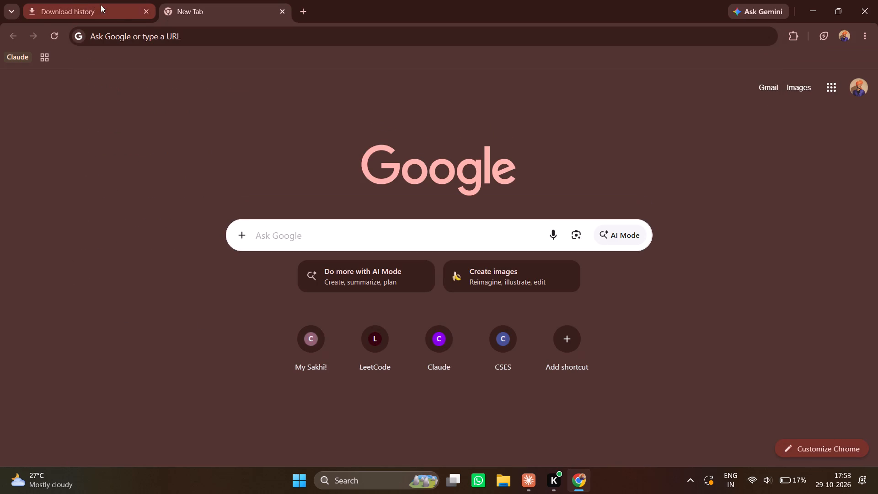
{"action": "left_click", "coordinate": [119, 10]}
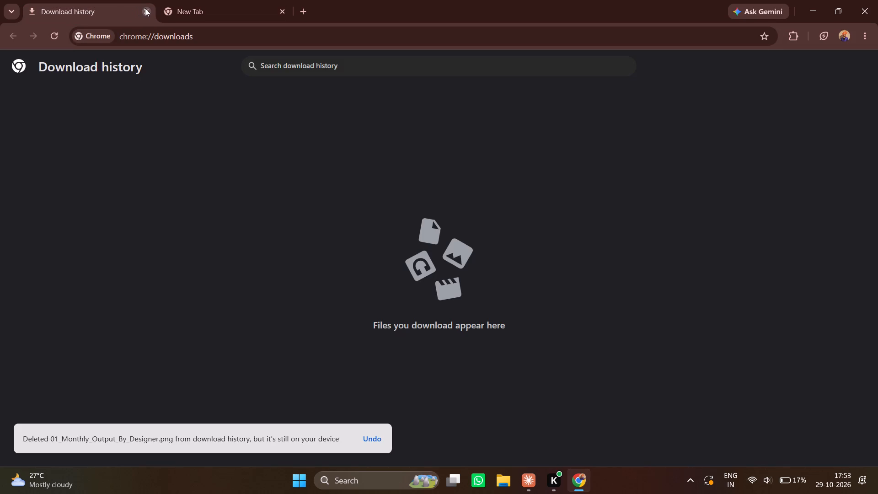
{"action": "left_click", "coordinate": [145, 8]}
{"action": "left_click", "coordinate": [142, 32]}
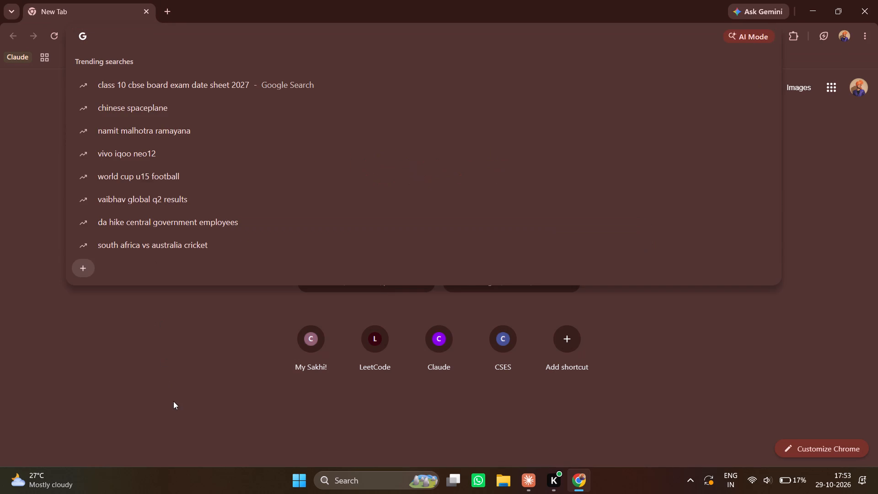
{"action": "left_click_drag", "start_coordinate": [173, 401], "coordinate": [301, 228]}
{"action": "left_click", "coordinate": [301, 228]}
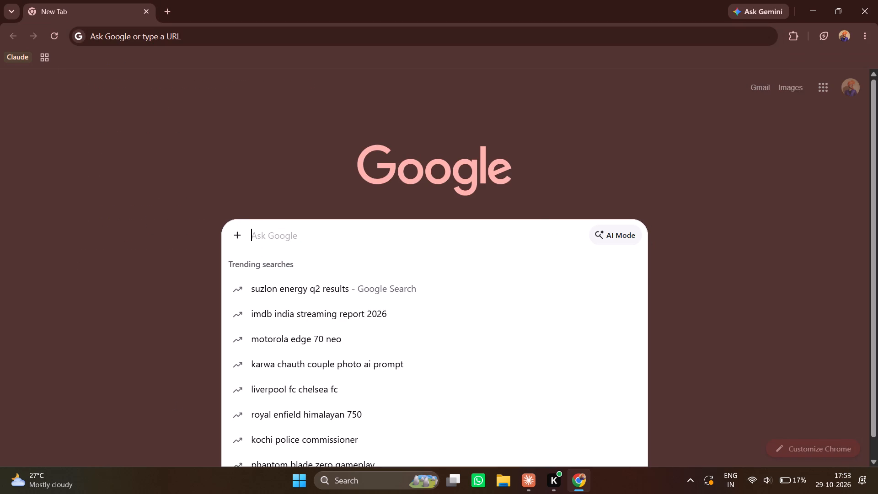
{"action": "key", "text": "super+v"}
Open the browsing history and select the DAAN Khabar 2025-26 Google Drive entry.
{"action": "key", "text": "ctrl+h"}
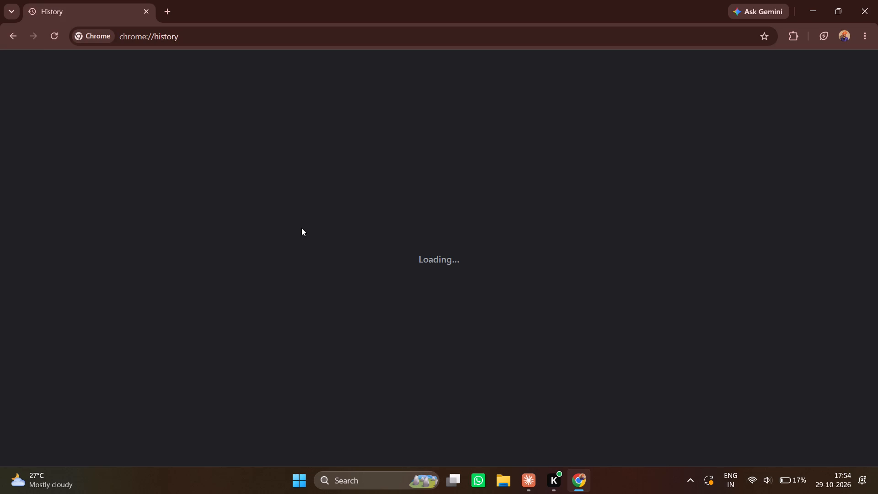
{"action": "key", "text": "ctrl+h"}
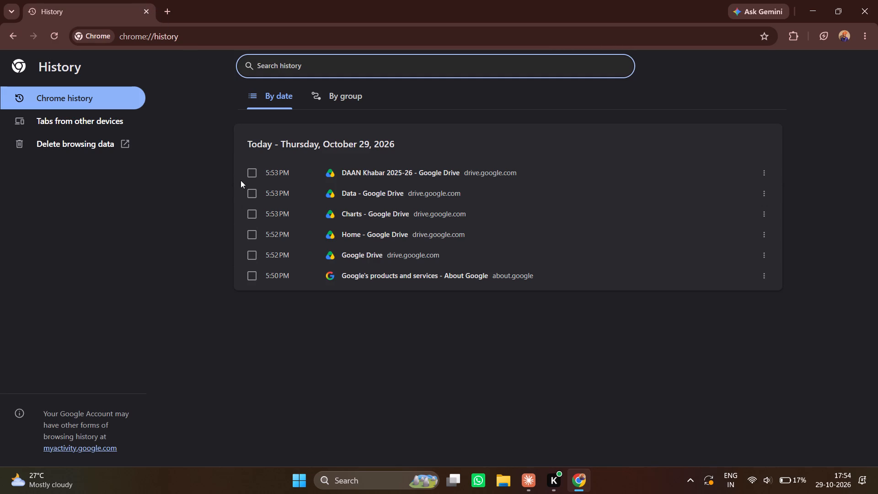
{"action": "left_click", "coordinate": [250, 172]}
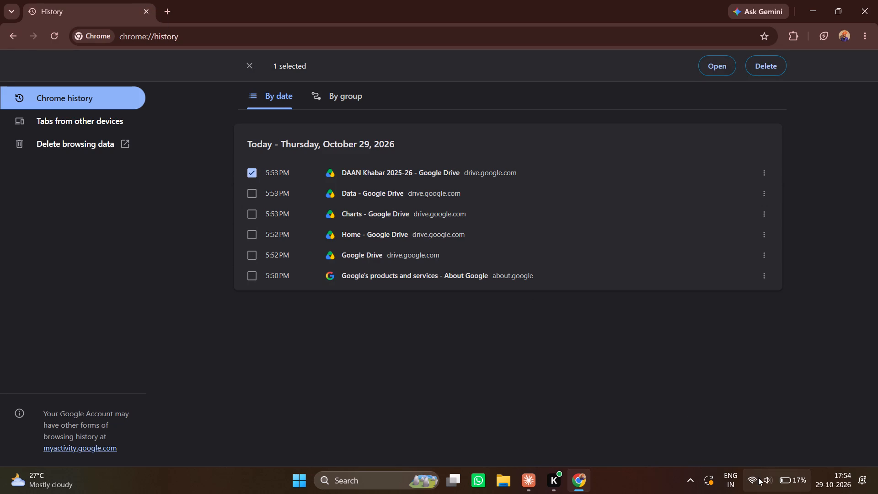
Turn on the computer's mobile hotspot and return to the browsing history page.
{"action": "left_click", "coordinate": [758, 478]}
{"action": "scroll", "coordinate": [744, 276], "scroll_direction": "down", "scroll_amount": 4}
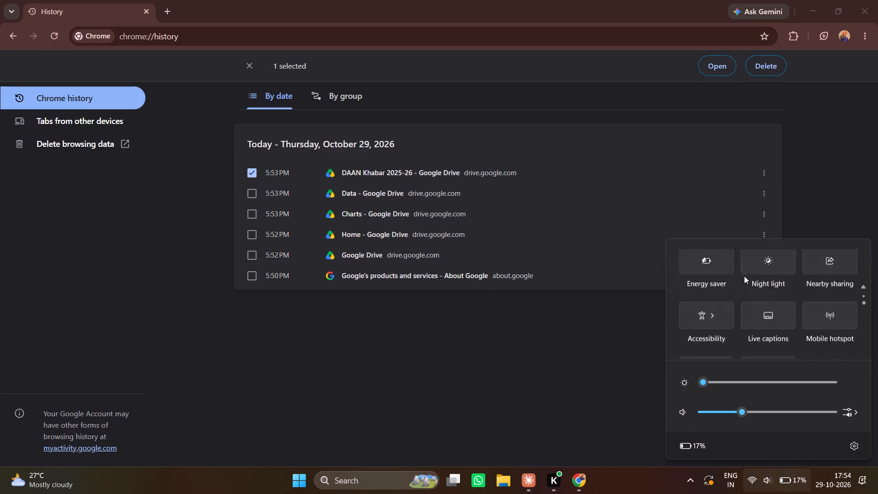
{"action": "scroll", "coordinate": [744, 276], "scroll_direction": "down", "scroll_amount": 3}
{"action": "left_click", "coordinate": [808, 271]}
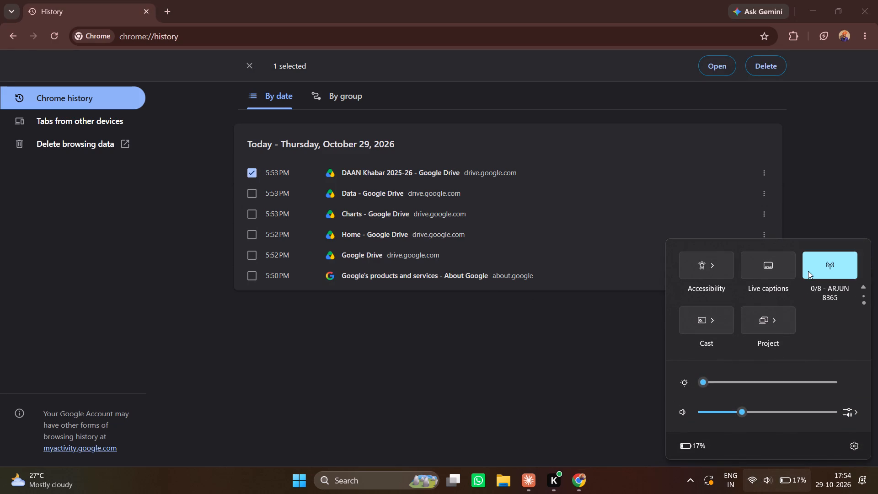
{"action": "left_click", "coordinate": [195, 242]}
Select all of today's entries in the browsing history and delete them.
{"action": "key", "text": "ctrl+a"}
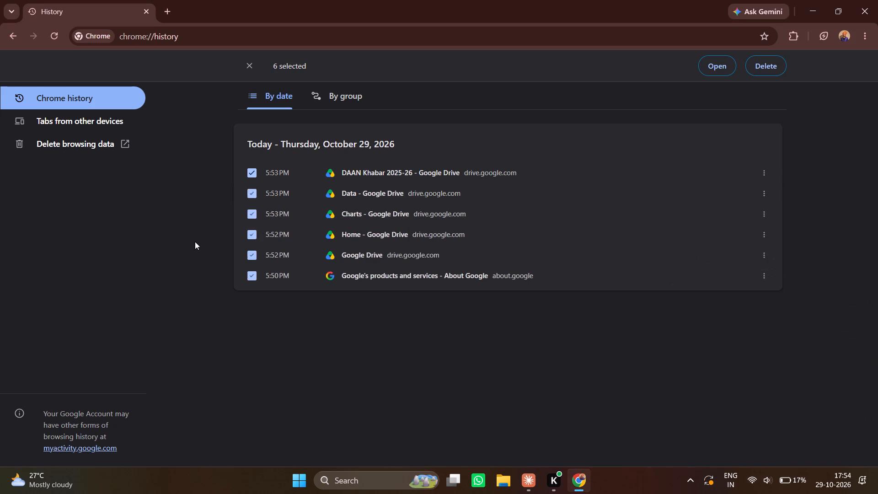
{"action": "left_click", "coordinate": [762, 67]}
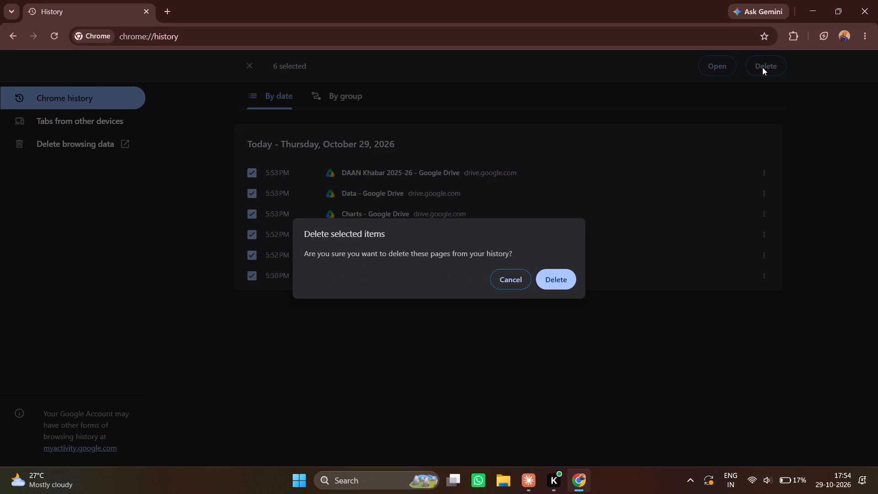
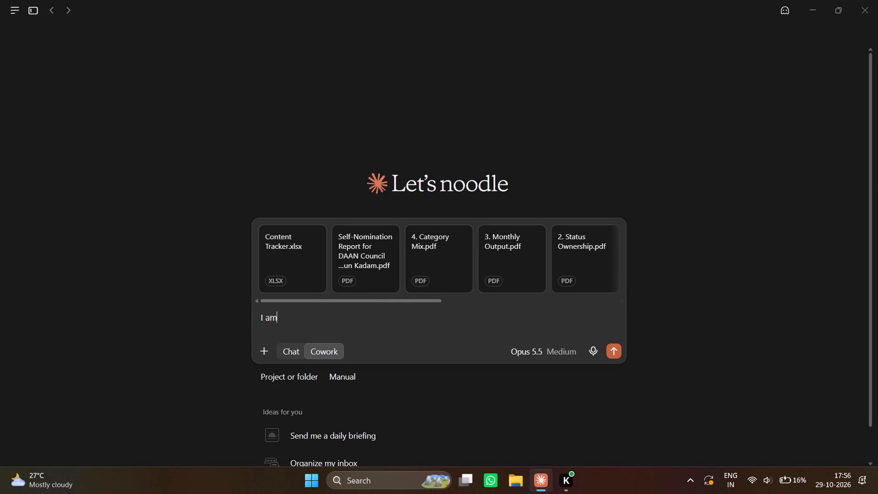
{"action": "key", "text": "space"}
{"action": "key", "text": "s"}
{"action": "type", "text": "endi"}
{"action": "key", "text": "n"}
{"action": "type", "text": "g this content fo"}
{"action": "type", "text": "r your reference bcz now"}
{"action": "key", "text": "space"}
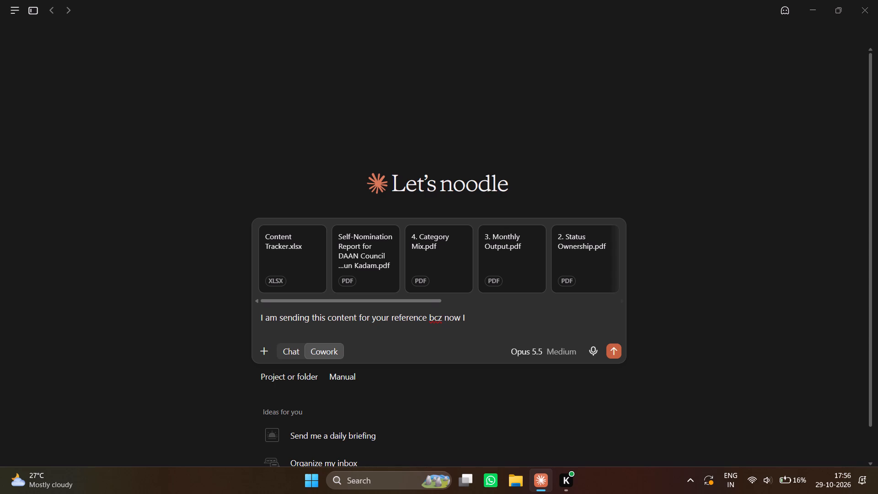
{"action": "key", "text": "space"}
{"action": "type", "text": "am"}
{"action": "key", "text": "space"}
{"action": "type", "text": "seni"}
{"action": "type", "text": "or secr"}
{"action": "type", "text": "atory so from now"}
Continue the prompt with "ownwards i have to manage this with my two junior secys".
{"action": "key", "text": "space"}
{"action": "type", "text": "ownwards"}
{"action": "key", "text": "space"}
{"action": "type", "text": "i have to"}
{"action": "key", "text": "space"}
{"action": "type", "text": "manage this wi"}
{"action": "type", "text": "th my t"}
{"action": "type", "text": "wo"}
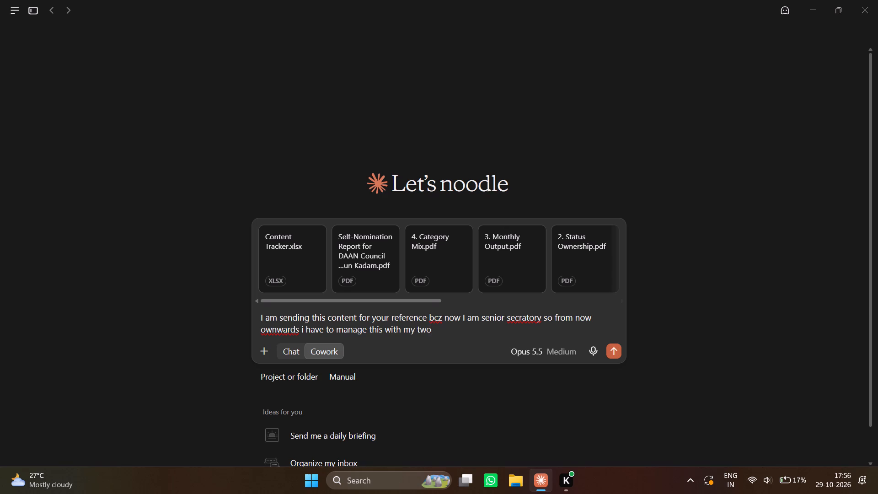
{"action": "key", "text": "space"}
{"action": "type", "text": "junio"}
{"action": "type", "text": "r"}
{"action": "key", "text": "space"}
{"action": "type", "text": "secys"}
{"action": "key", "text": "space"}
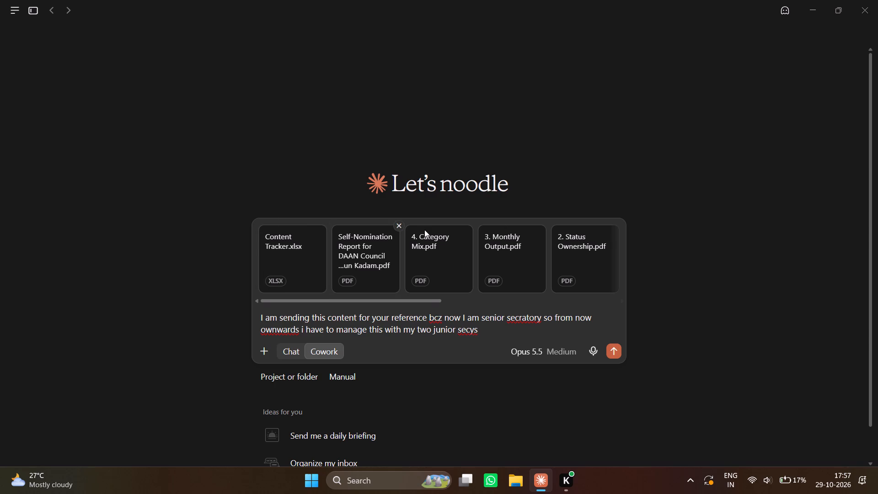
Continue the prompt with "so my main requirements is i have to make".
{"action": "scroll", "coordinate": [424, 230], "scroll_direction": "left", "scroll_amount": 12}
{"action": "scroll", "coordinate": [424, 230], "scroll_direction": "right", "scroll_amount": 4}
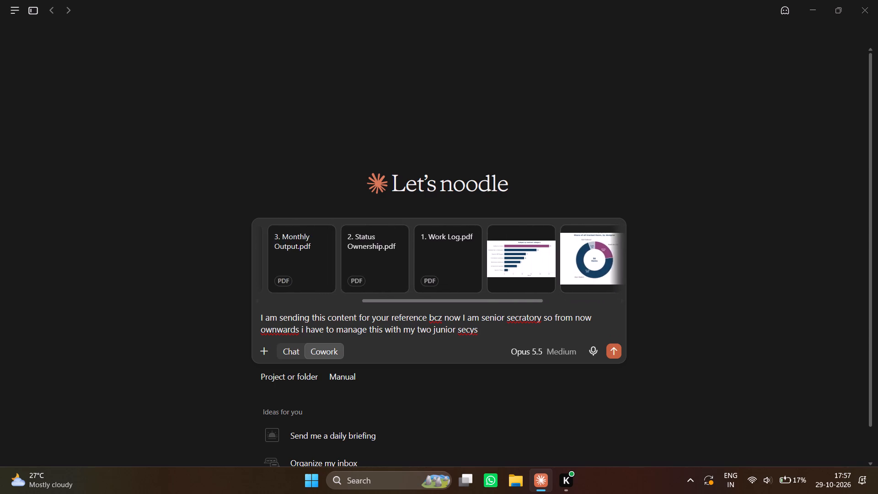
{"action": "scroll", "coordinate": [424, 230], "scroll_direction": "right", "scroll_amount": 4}
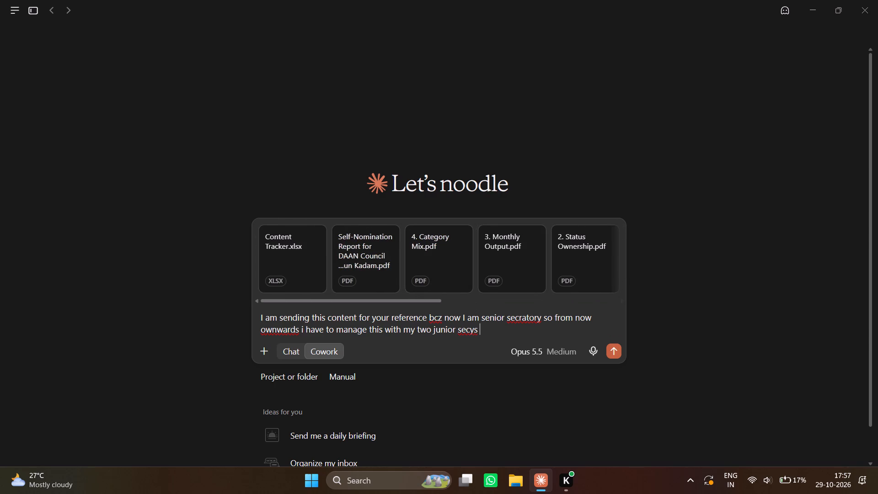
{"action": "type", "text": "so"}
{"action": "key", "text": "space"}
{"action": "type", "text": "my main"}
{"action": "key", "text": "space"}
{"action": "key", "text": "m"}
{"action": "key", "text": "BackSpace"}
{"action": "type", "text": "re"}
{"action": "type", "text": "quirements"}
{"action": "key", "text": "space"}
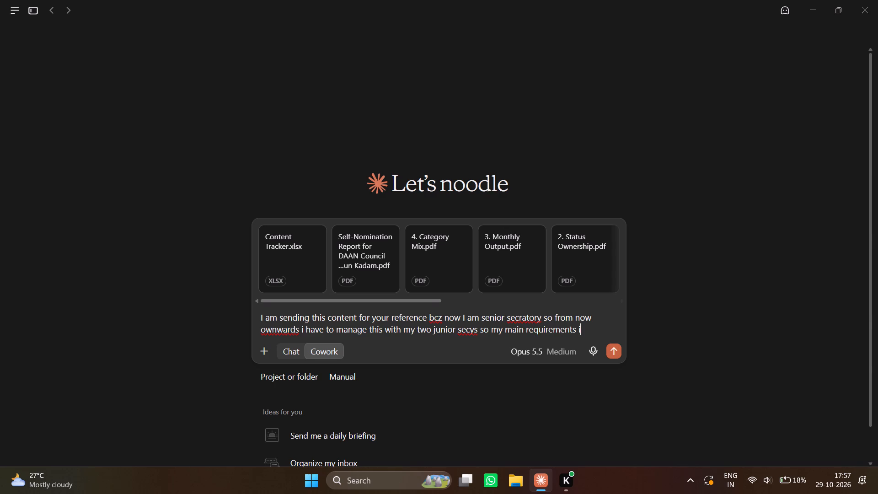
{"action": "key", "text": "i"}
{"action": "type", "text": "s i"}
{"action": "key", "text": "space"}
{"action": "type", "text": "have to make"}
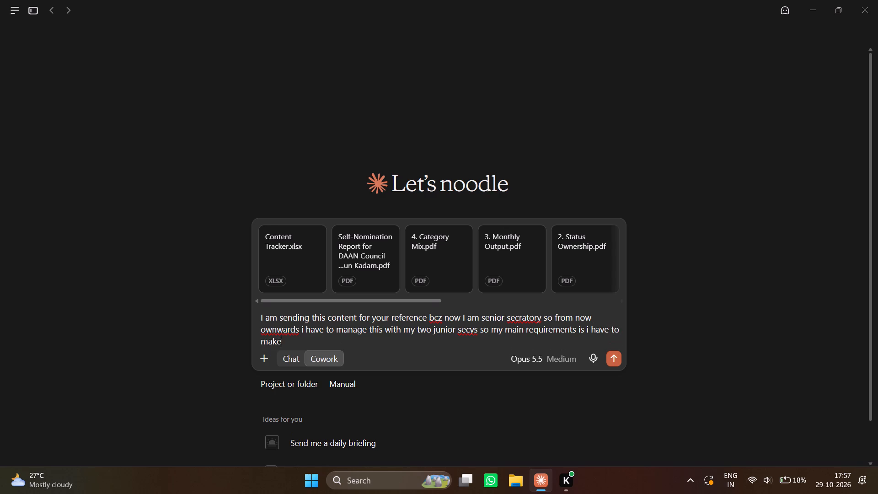
Continue the prompt with "content tracker sheet like previous year which i have uploaded already so".
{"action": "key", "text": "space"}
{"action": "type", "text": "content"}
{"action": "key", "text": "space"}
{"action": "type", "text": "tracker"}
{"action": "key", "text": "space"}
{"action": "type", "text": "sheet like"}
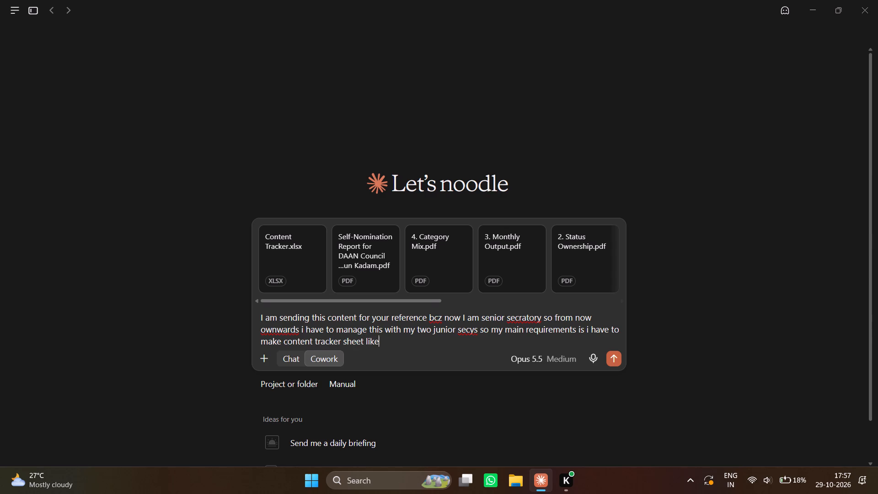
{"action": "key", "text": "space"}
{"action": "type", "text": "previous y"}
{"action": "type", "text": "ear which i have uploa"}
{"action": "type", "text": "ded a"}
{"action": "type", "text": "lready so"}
Continue the prompt with "for this year u have to make this from november 2026 to october 2027".
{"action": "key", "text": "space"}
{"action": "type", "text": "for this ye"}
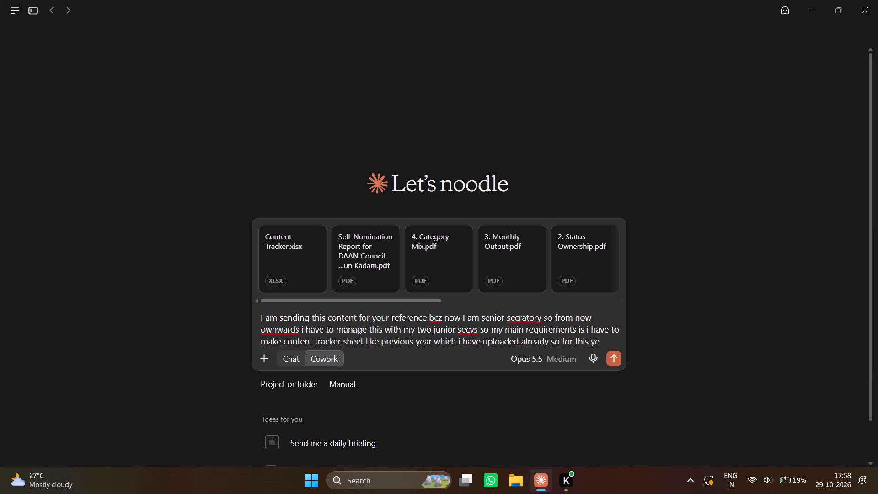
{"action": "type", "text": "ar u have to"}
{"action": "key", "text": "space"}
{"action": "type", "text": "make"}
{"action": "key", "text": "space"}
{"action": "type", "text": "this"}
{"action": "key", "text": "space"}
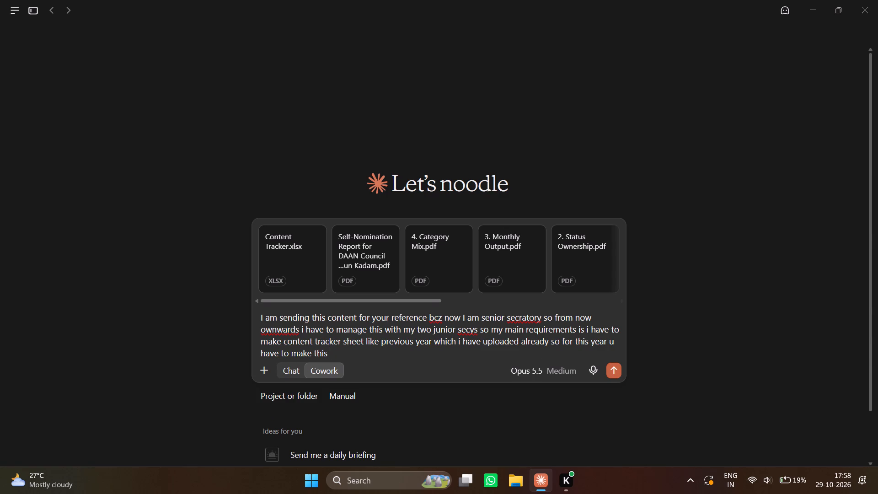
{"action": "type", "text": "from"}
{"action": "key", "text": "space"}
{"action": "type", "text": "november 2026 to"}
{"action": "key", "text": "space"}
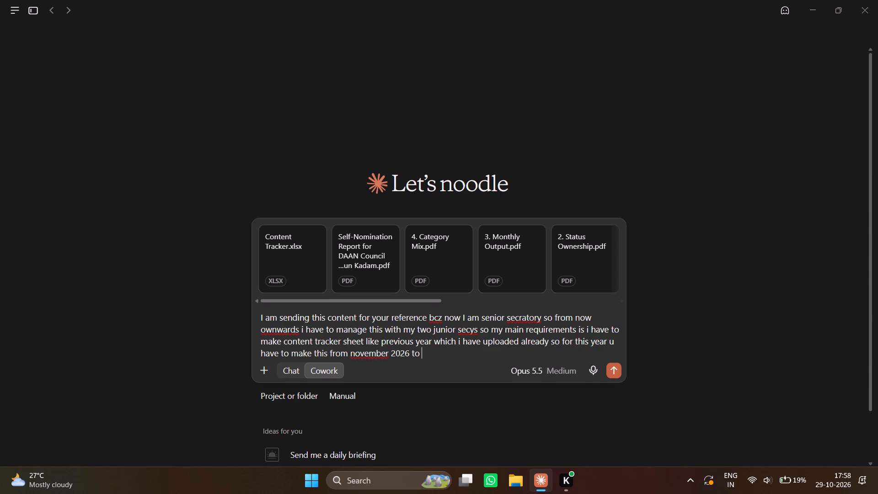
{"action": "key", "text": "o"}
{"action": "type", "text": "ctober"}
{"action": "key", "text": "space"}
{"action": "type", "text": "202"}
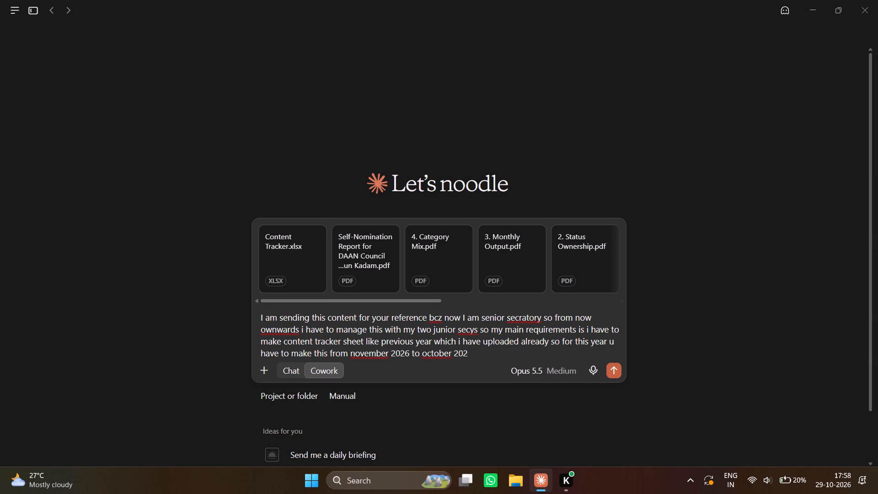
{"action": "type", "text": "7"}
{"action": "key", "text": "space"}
Continue the prompt with "like that u can add your opininos accordingly".
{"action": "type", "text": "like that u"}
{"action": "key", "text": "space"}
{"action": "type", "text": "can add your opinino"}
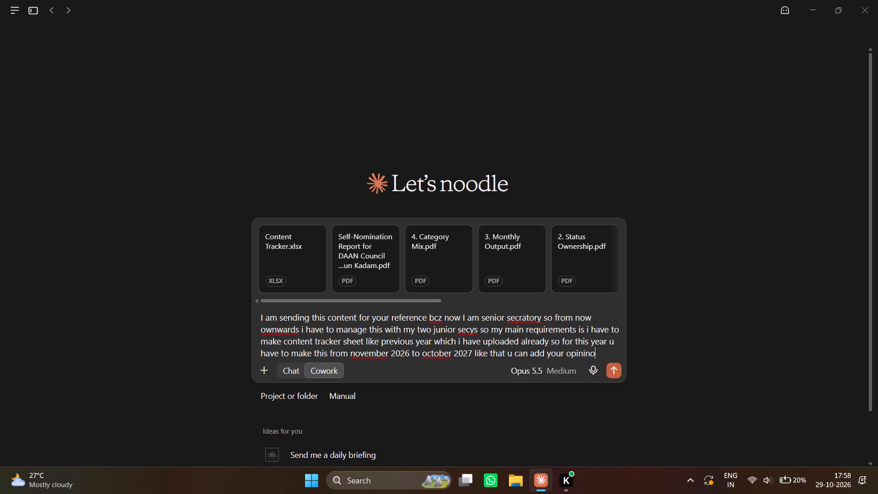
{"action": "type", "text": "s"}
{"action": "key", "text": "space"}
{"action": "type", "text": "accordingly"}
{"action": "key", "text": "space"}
Add "my two junior secy are" to the prompt, followed by the names of the two junior secretaries.
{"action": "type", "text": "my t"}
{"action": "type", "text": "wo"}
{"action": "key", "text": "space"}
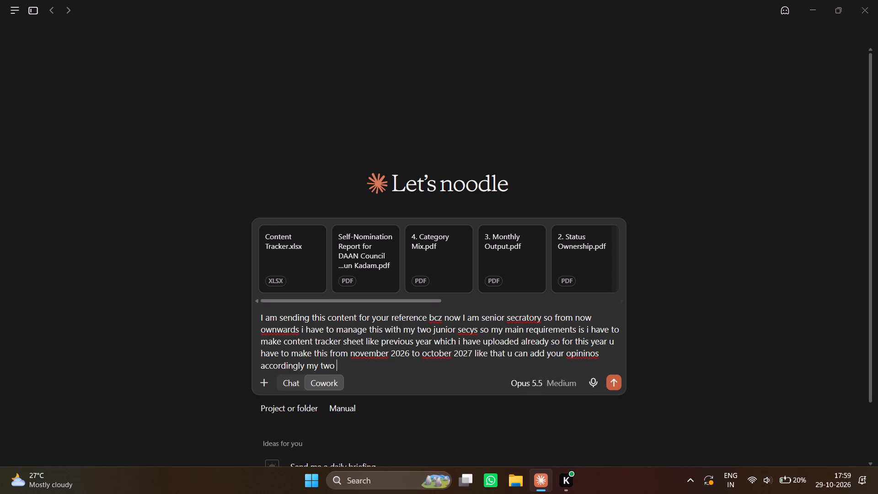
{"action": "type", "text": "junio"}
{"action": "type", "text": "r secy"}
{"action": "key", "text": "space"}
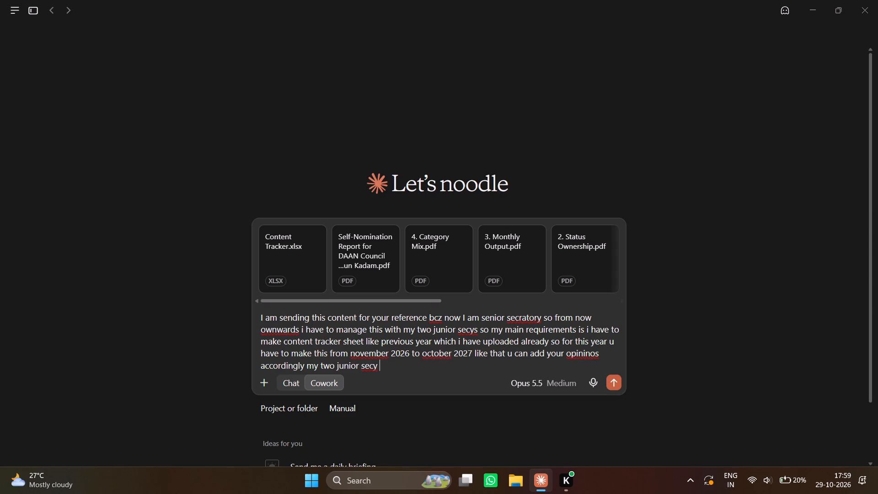
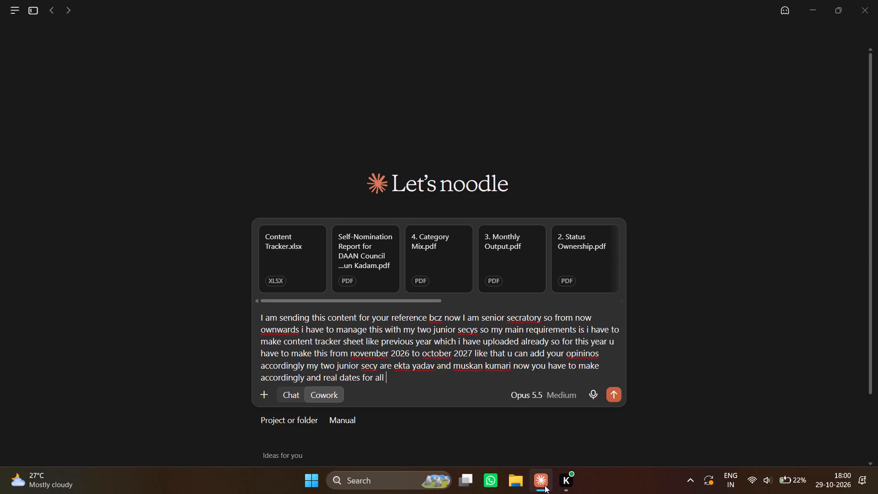
{"action": "type", "text": "festivals accordingly and u can add so"}
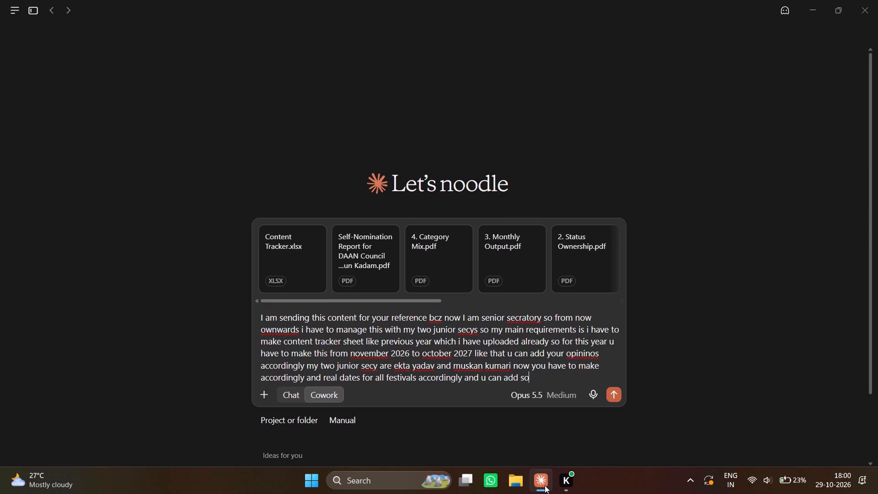
Add to the prompt that Claude can include any missing festivals that should be there, for each and everything.
{"action": "type", "text": "me festivals as well if u think"}
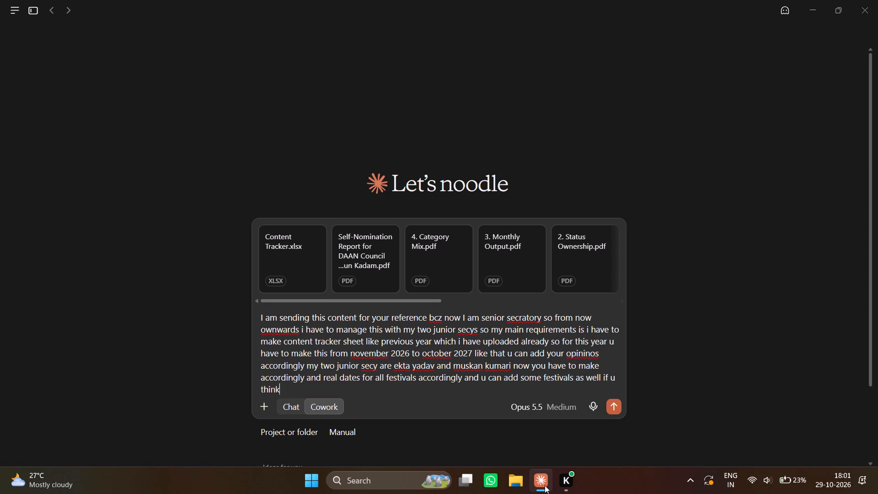
{"action": "key", "text": "space"}
{"action": "type", "text": "in"}
{"action": "key", "text": "BackSpace"}
{"action": "type", "text": "s there"}
{"action": "key", "text": "space"}
{"action": "type", "text": "any missing and"}
{"action": "key", "text": "space"}
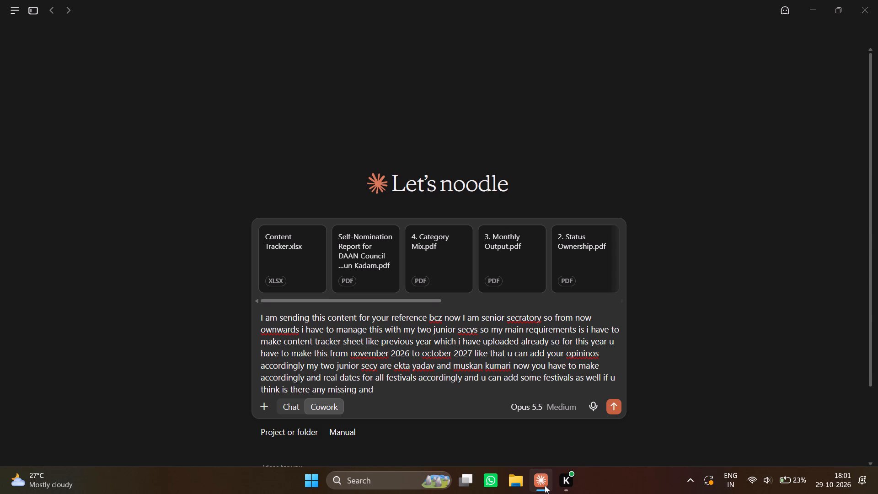
{"action": "type", "text": "should be"}
{"action": "key", "text": "space"}
{"action": "type", "text": "there like that t"}
{"action": "type", "text": "his"}
{"action": "key", "text": "space"}
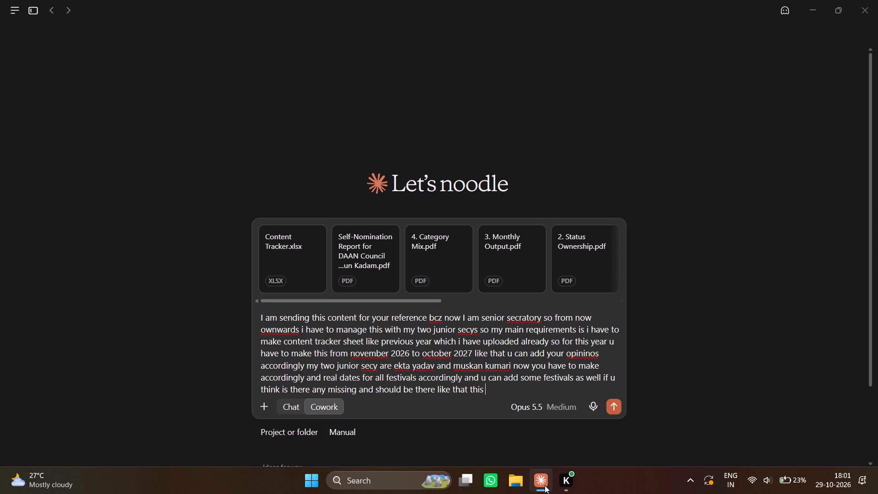
{"action": "type", "text": "for each and everythin"}
{"action": "type", "text": "g this"}
State in the prompt that the aim this year is a great initiative and ask Claude to act on it accordingly.
{"action": "key", "text": "space"}
{"action": "type", "text": "year i wanna do"}
{"action": "key", "text": "space"}
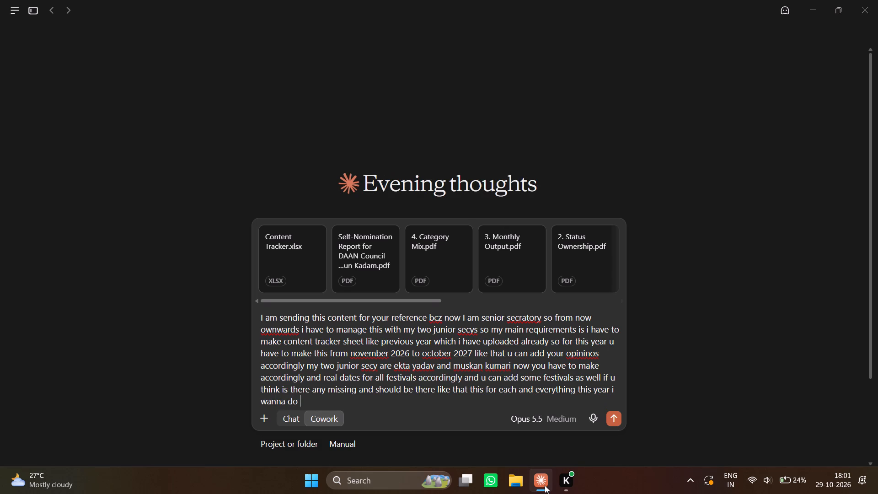
{"action": "type", "text": "great initiate so plzzz act on"}
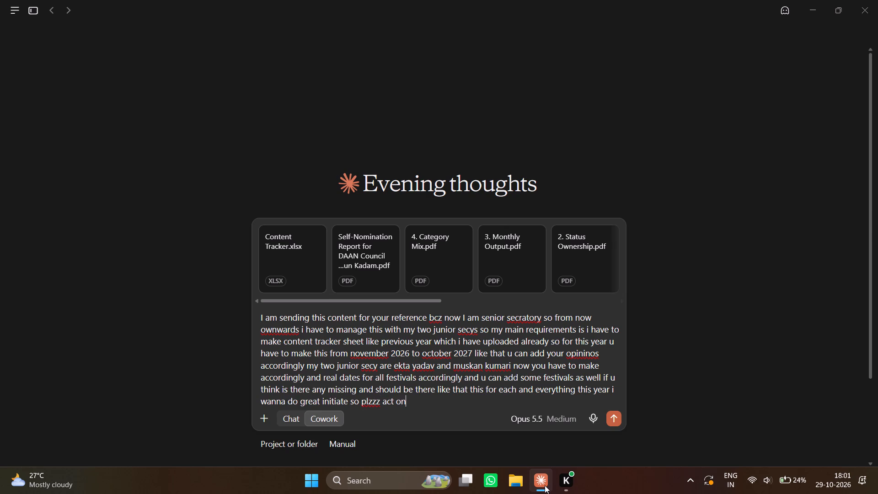
{"action": "key", "text": "space"}
{"action": "type", "text": "ot accordingly"}
{"action": "key", "text": "space"}
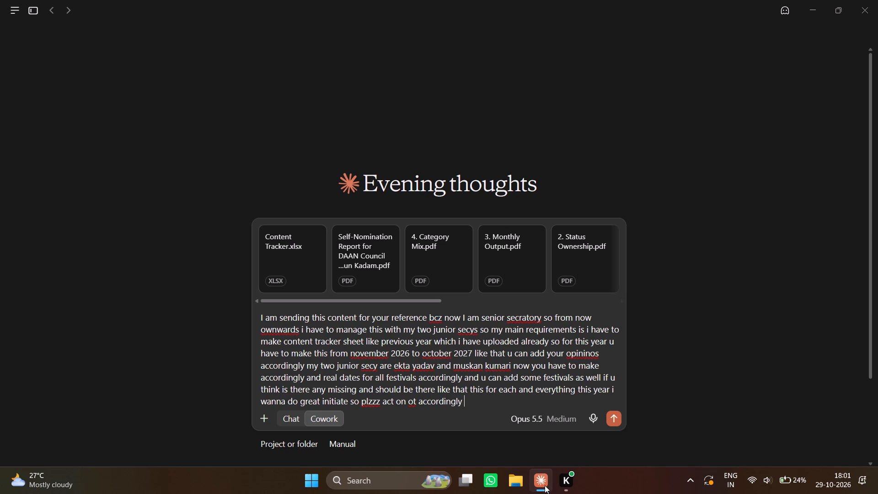
Add to the prompt that Claude can include columns for credit, such as who made the posters etc.
{"action": "type", "text": "u"}
{"action": "key", "text": "space"}
{"action": "type", "text": "can add"}
{"action": "key", "text": "space"}
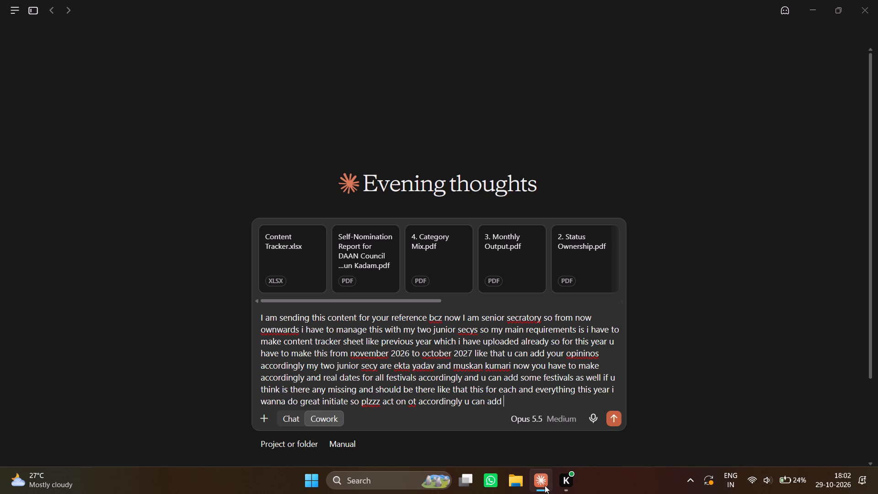
{"action": "type", "text": "who"}
{"action": "key", "text": "space"}
{"action": "type", "text": "made t"}
{"action": "key", "text": "BackSpace"}
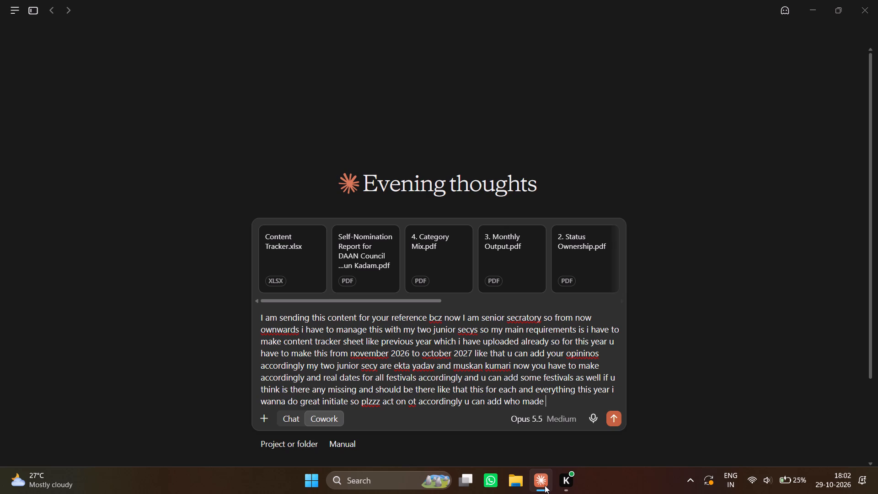
{"action": "key", "text": "Left"}
{"action": "key", "text": "Left"}
{"action": "key", "text": "Left"}
{"action": "key", "text": "Left"}
{"action": "key", "text": "Left"}
{"action": "key", "text": "Left"}
{"action": "key", "text": "Left"}
{"action": "key", "text": "Left"}
{"action": "key", "text": "Left"}
{"action": "key", "text": "Left"}
{"action": "key", "text": "Left"}
{"action": "key", "text": "Left"}
{"action": "key", "text": "Left"}
{"action": "type", "text": "coloms"}
{"action": "key", "text": "space"}
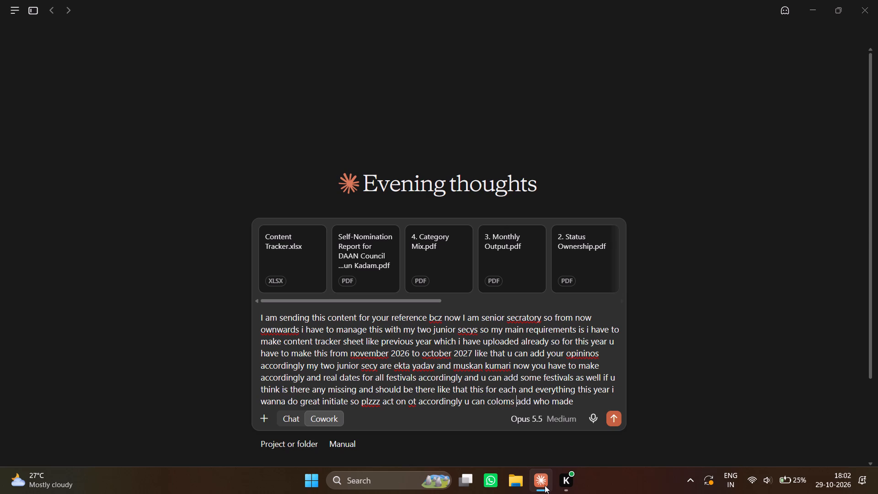
{"action": "type", "text": "for credit like"}
{"action": "key", "text": "space"}
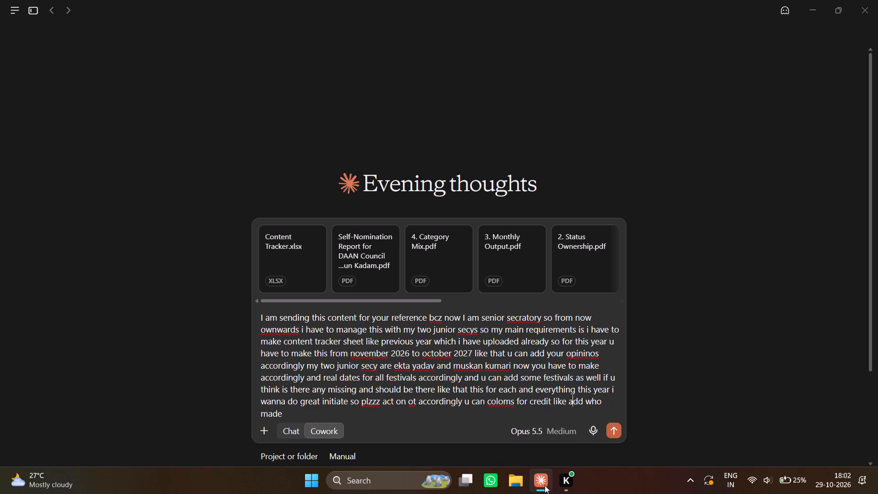
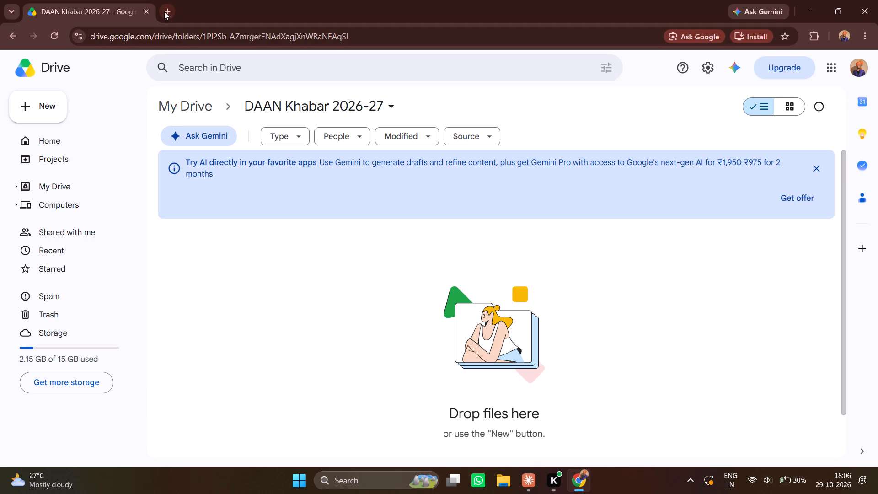
{"action": "left_click", "coordinate": [165, 11]}
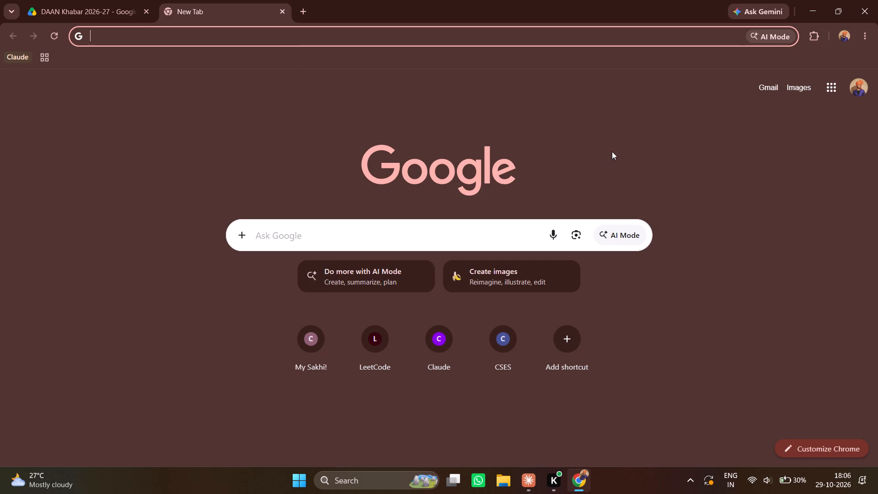
{"action": "left_click", "coordinate": [820, 91]}
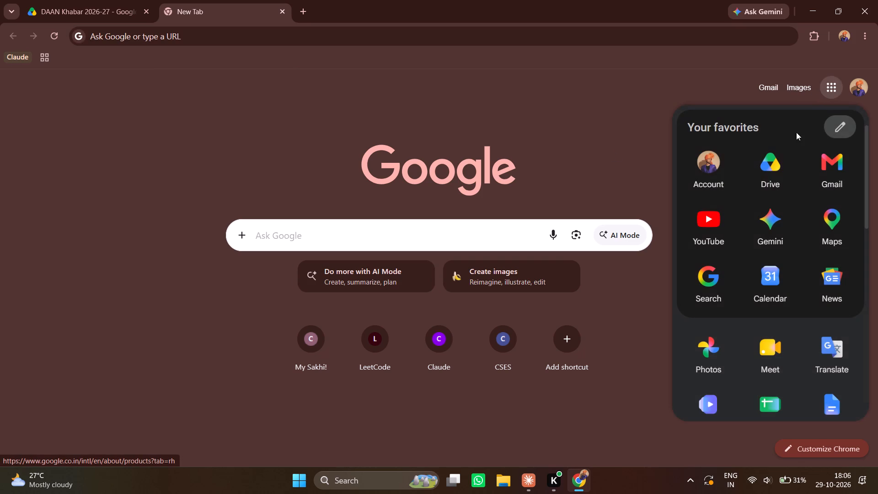
{"action": "left_click", "coordinate": [773, 164]}
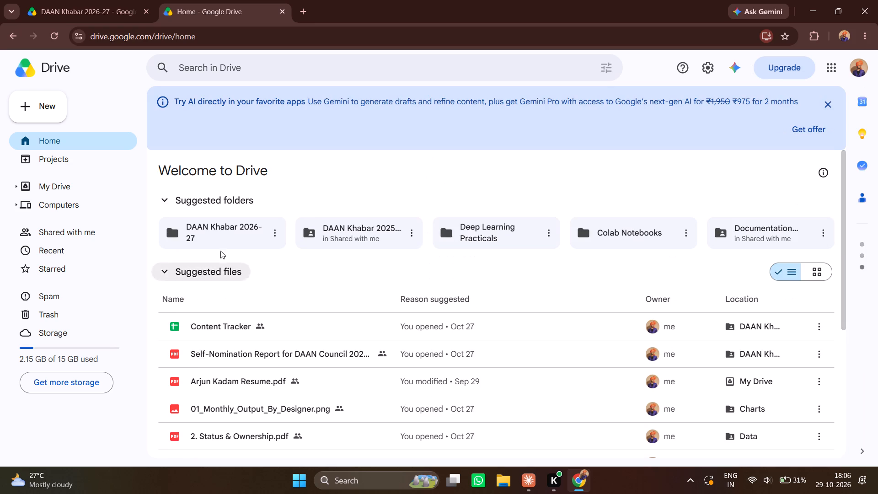
{"action": "double_click", "coordinate": [216, 319]}
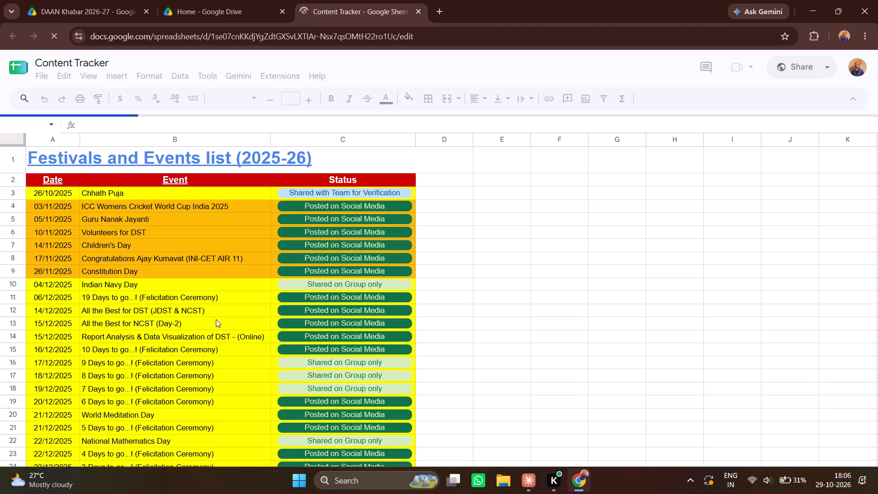
Delete the row without date or event that is marked Pending, between Dakshana Day and Dussehra in the festivals list.
{"action": "scroll", "coordinate": [216, 319], "scroll_direction": "down", "scroll_amount": 6}
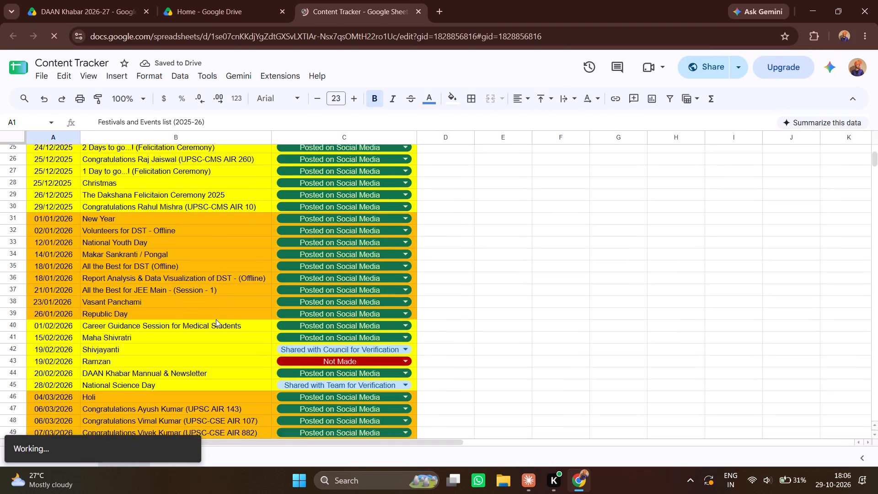
{"action": "scroll", "coordinate": [216, 319], "scroll_direction": "down", "scroll_amount": 6}
{"action": "scroll", "coordinate": [216, 319], "scroll_direction": "up", "scroll_amount": 1}
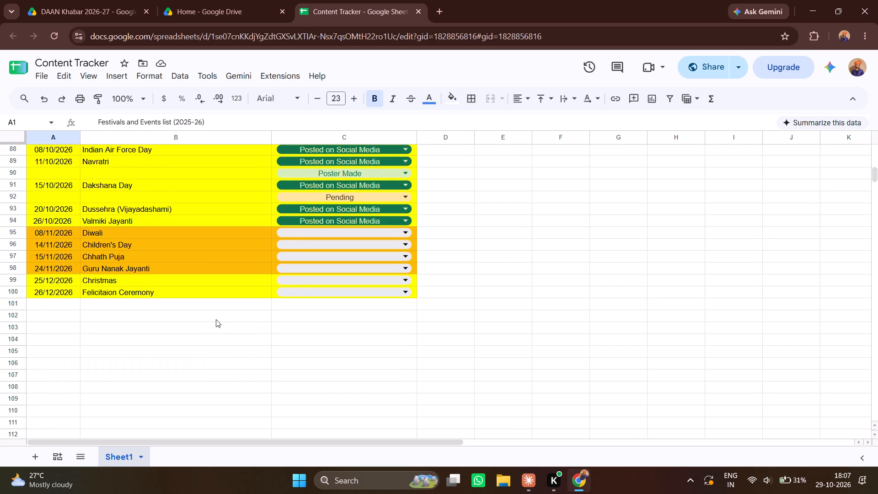
{"action": "scroll", "coordinate": [216, 319], "scroll_direction": "up", "scroll_amount": 1}
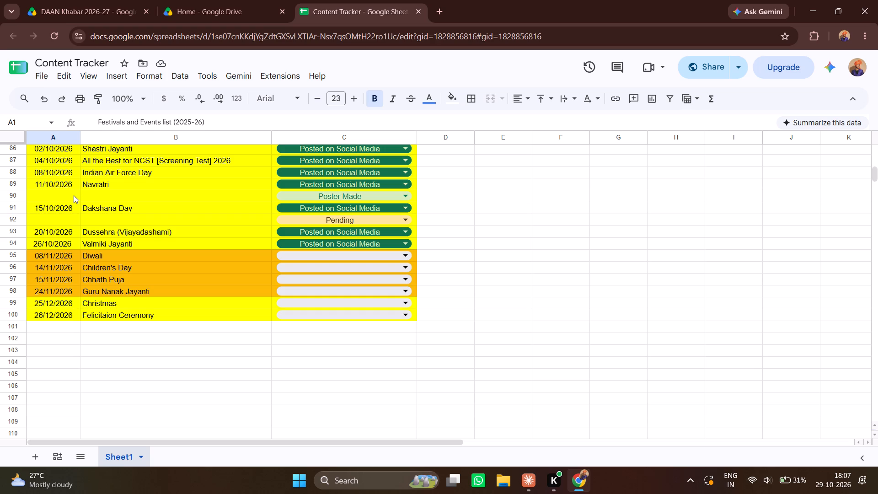
{"action": "left_click", "coordinate": [74, 195]}
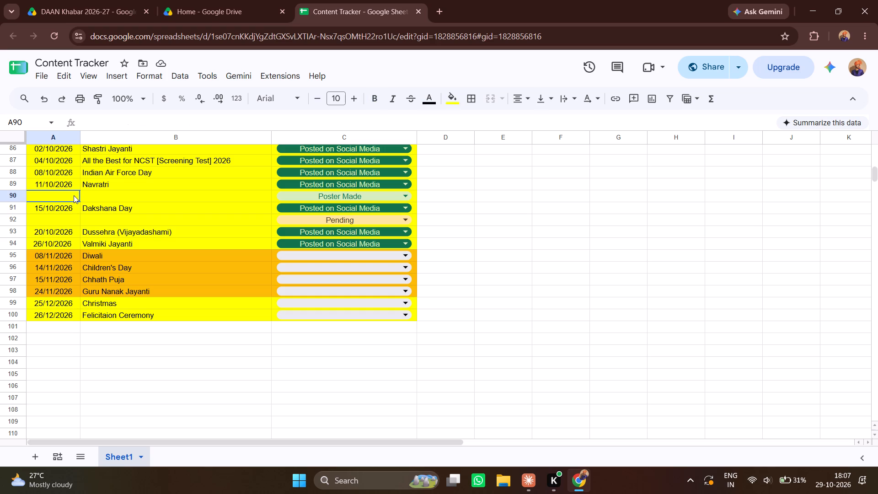
{"action": "right_click", "coordinate": [22, 220]}
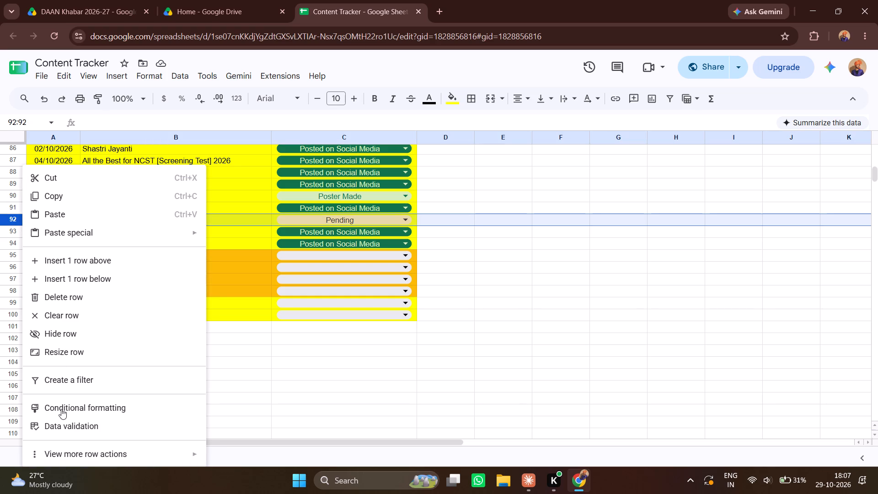
{"action": "left_click", "coordinate": [55, 295]}
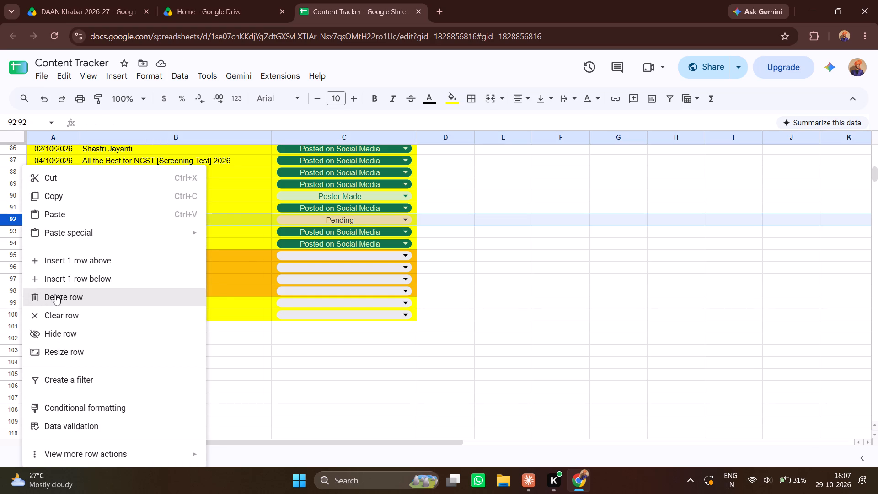
{"action": "left_click", "coordinate": [179, 336]}
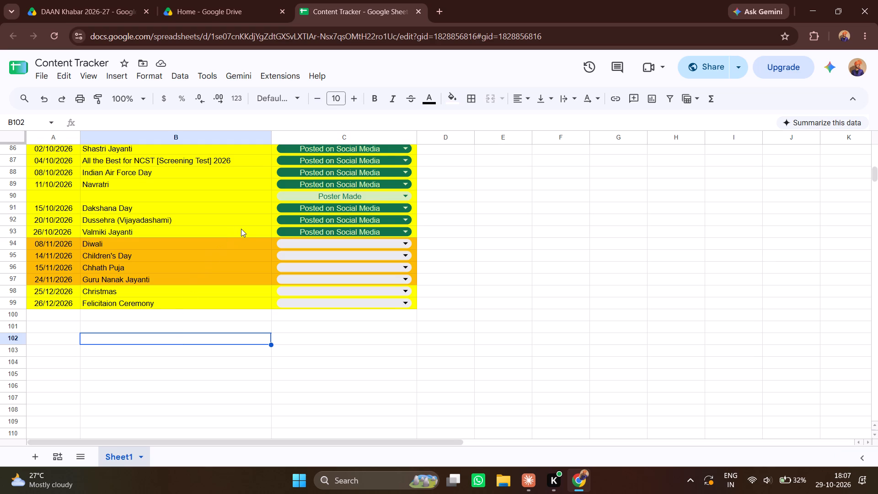
Review the whole 2025-26 festivals and events list, checking the dates, events and statuses from first to last row.
{"action": "scroll", "coordinate": [241, 229], "scroll_direction": "up", "scroll_amount": 5}
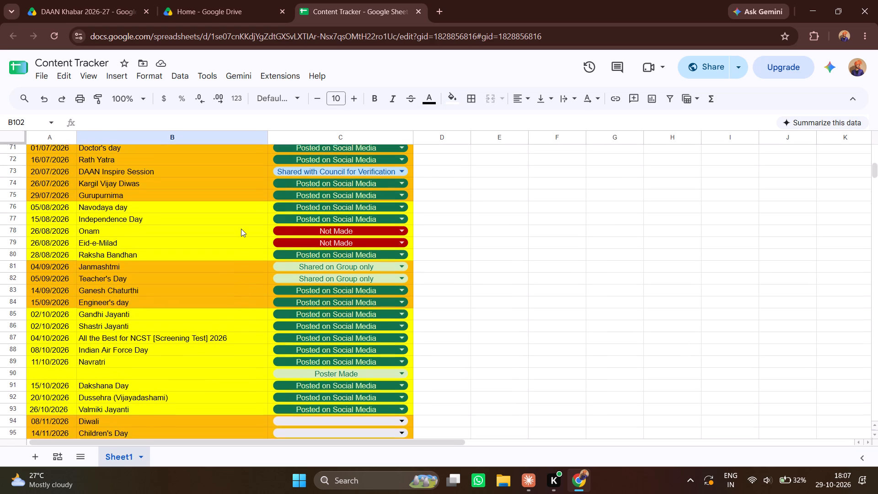
{"action": "scroll", "coordinate": [241, 229], "scroll_direction": "up", "scroll_amount": 6}
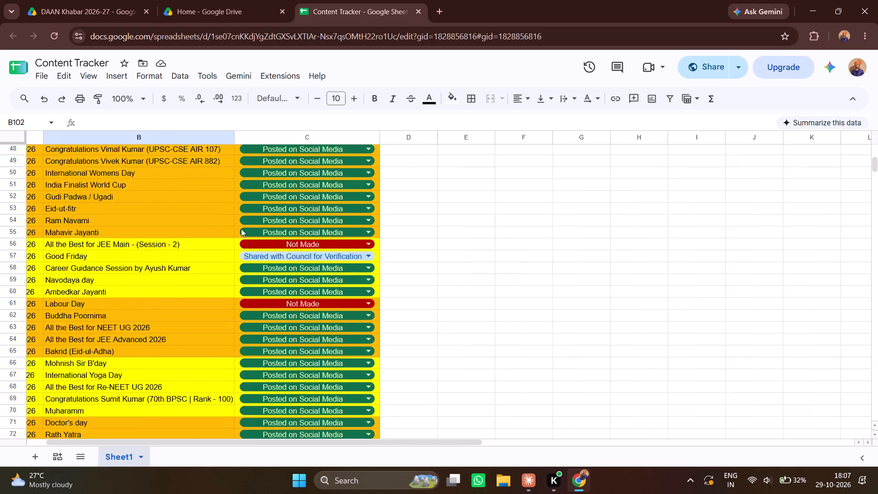
{"action": "scroll", "coordinate": [241, 229], "scroll_direction": "up", "scroll_amount": 7}
{"action": "scroll", "coordinate": [241, 229], "scroll_direction": "right", "scroll_amount": 3}
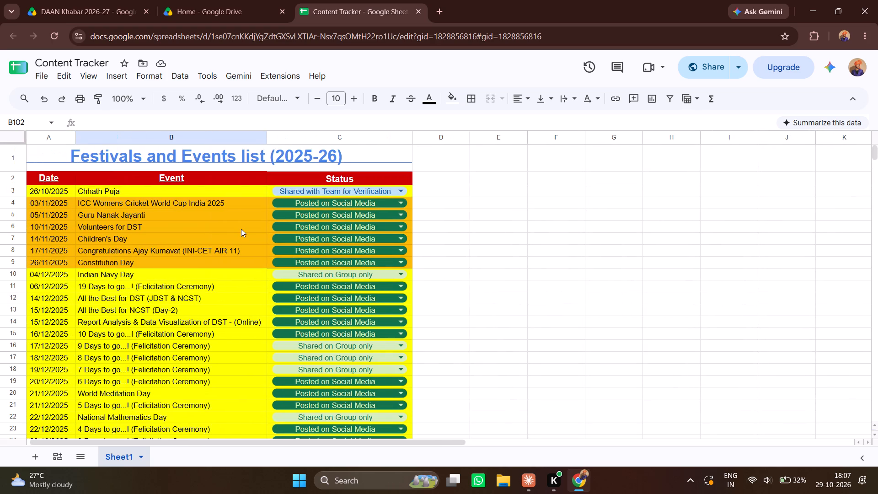
{"action": "scroll", "coordinate": [241, 229], "scroll_direction": "down", "scroll_amount": 7}
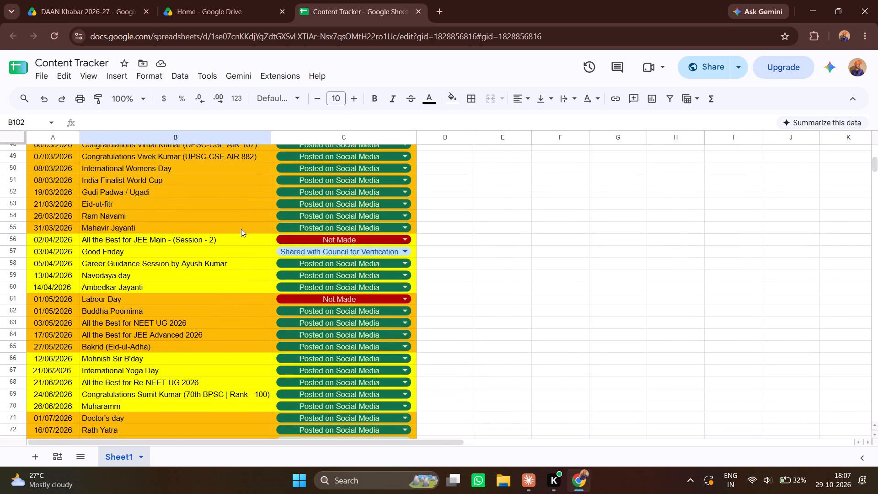
{"action": "scroll", "coordinate": [241, 229], "scroll_direction": "down", "scroll_amount": 5}
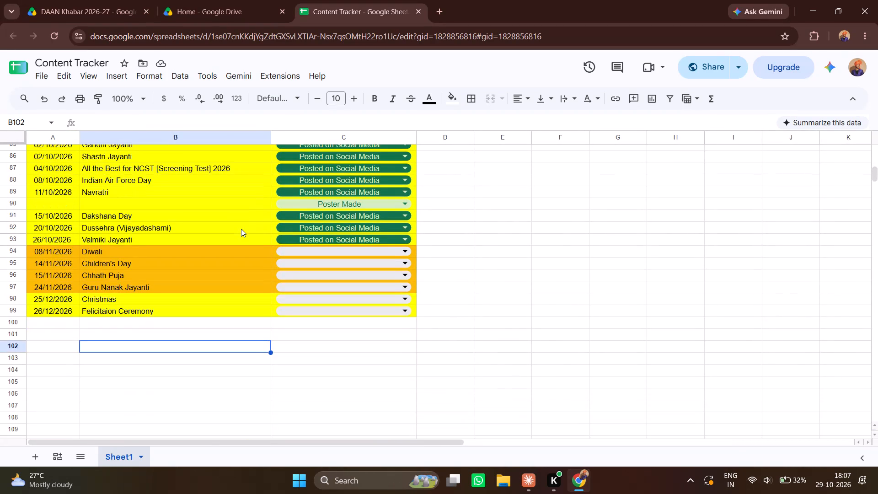
{"action": "scroll", "coordinate": [241, 229], "scroll_direction": "right", "scroll_amount": 2}
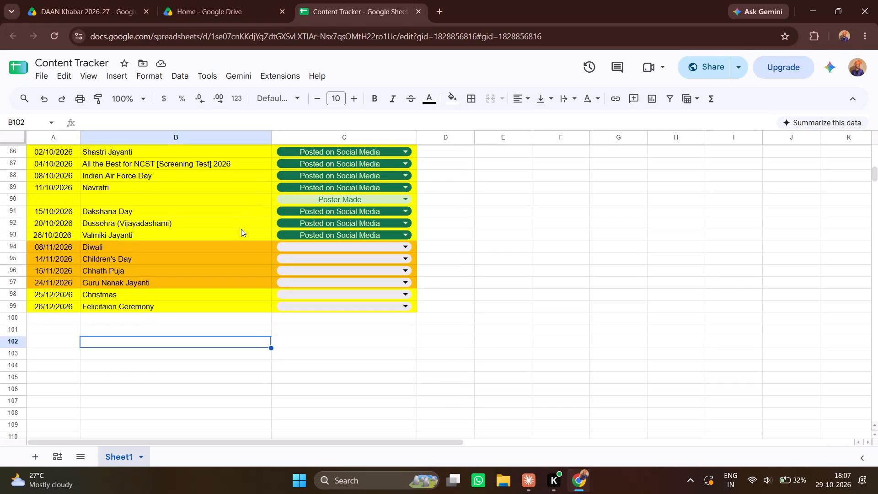
Set the status of the row without date or event between Navratri and Dakshana Day to Shared with Council for Verification.
{"action": "left_click", "coordinate": [43, 197]}
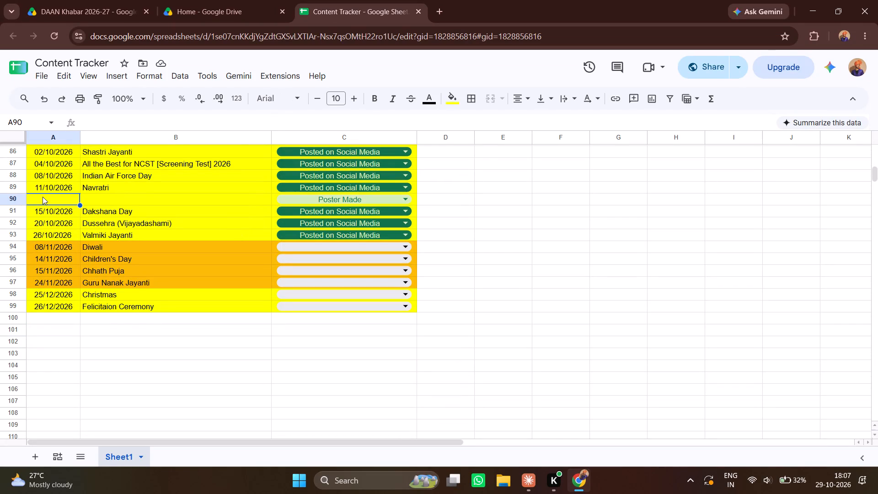
{"action": "left_click", "coordinate": [484, 304]}
{"action": "scroll", "coordinate": [484, 304], "scroll_direction": "up", "scroll_amount": 2}
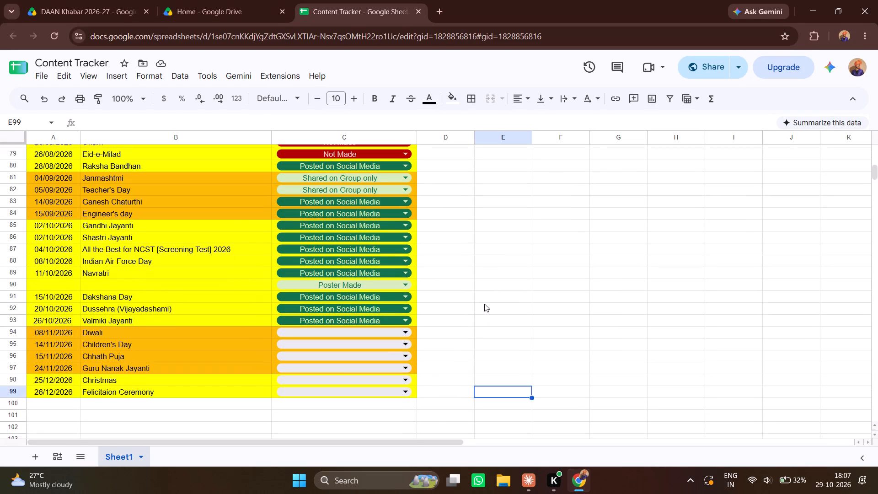
{"action": "scroll", "coordinate": [484, 304], "scroll_direction": "up", "scroll_amount": 2}
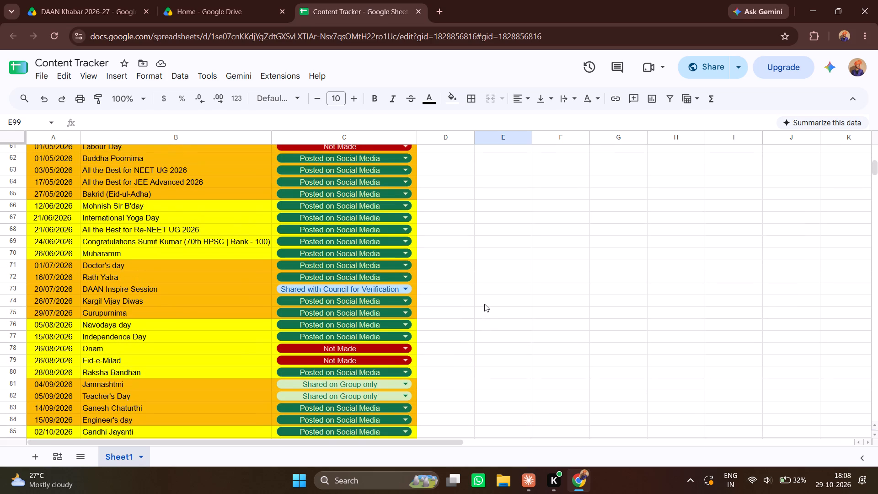
{"action": "scroll", "coordinate": [484, 304], "scroll_direction": "down", "scroll_amount": 1}
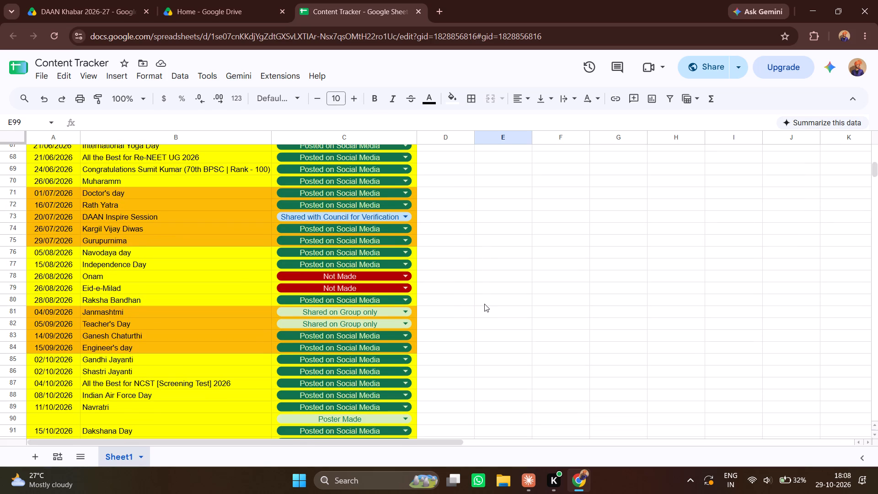
{"action": "scroll", "coordinate": [484, 304], "scroll_direction": "down", "scroll_amount": 3}
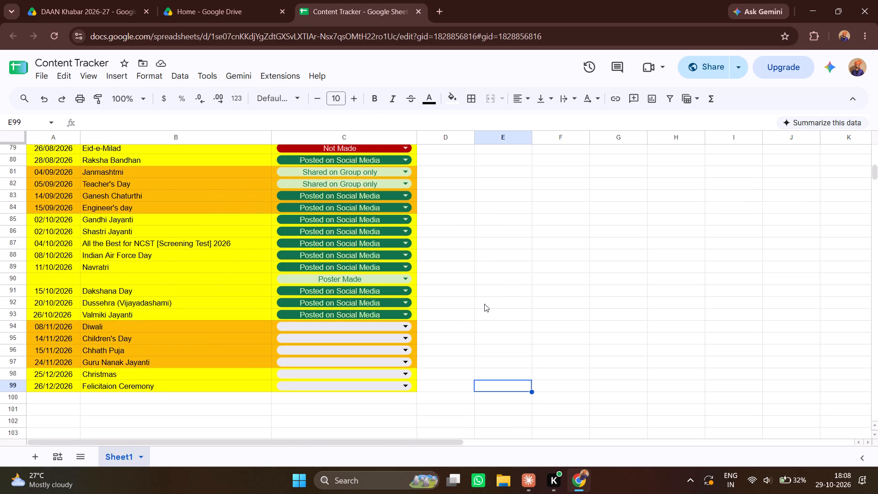
{"action": "left_click", "coordinate": [380, 279]}
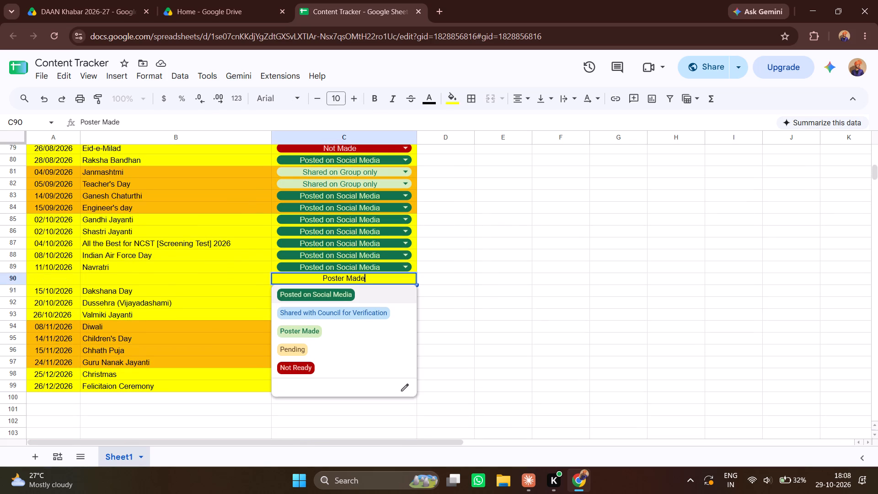
{"action": "left_click", "coordinate": [373, 309]}
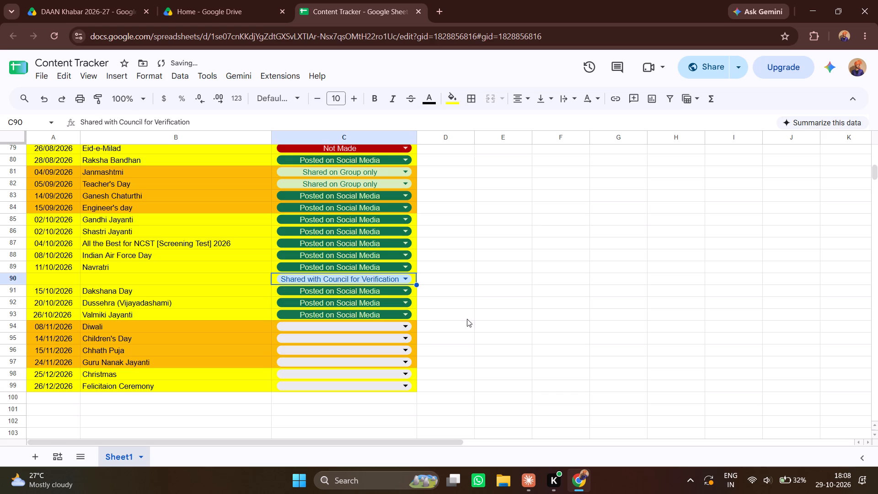
{"action": "left_click", "coordinate": [495, 324]}
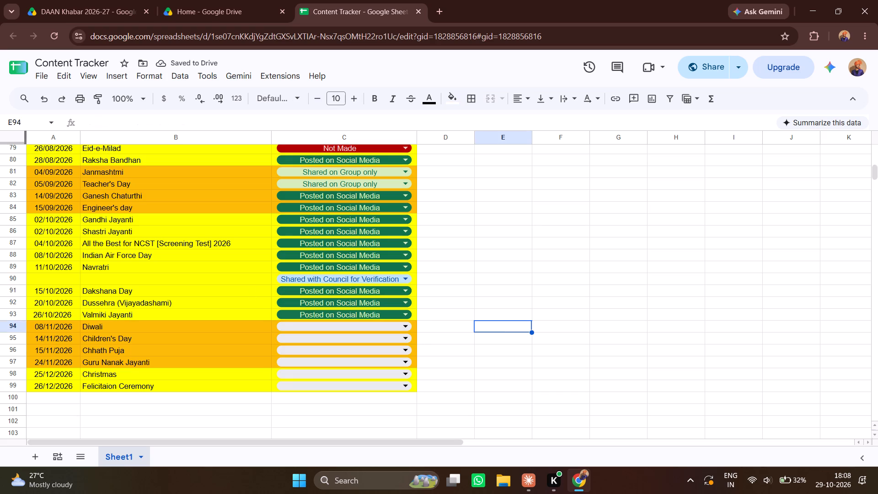
Enter the date 12/11/2026 for the row without an event between Navratri and Dakshana Day.
{"action": "left_click", "coordinate": [42, 279]}
{"action": "scroll", "coordinate": [42, 279], "scroll_direction": "up", "scroll_amount": 4}
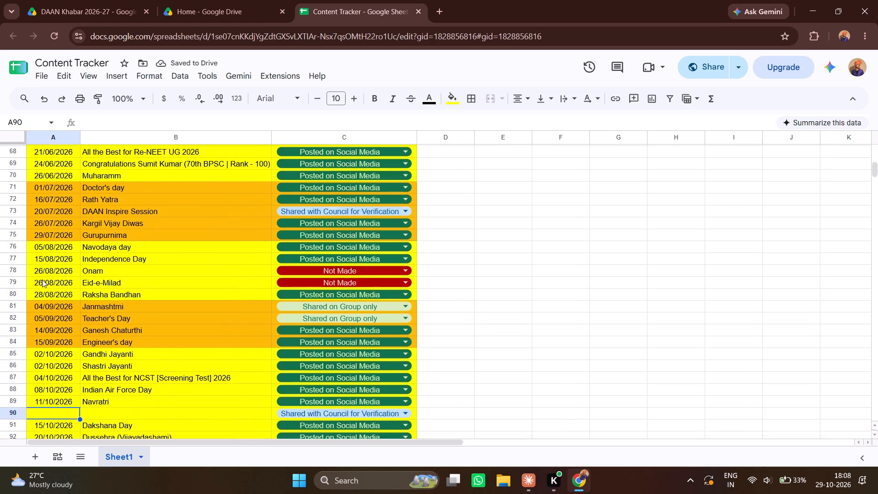
{"action": "scroll", "coordinate": [42, 279], "scroll_direction": "up", "scroll_amount": 1}
{"action": "scroll", "coordinate": [42, 279], "scroll_direction": "down", "scroll_amount": 3}
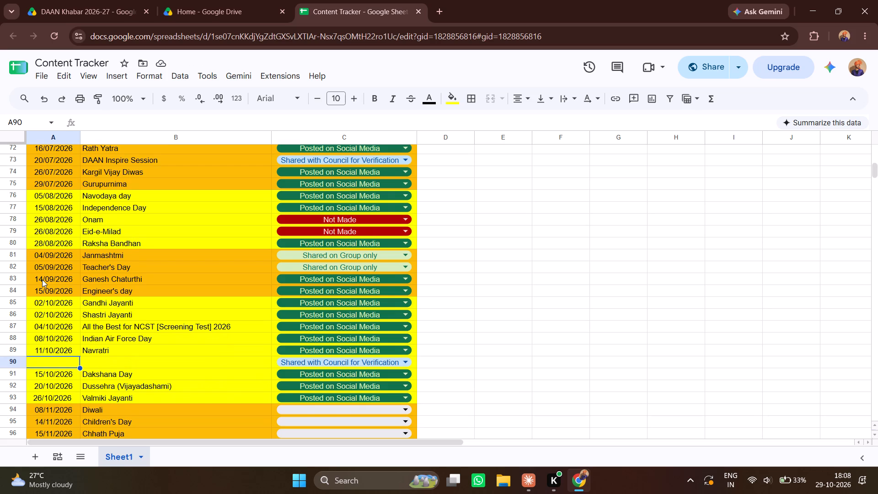
{"action": "type", "text": "12"}
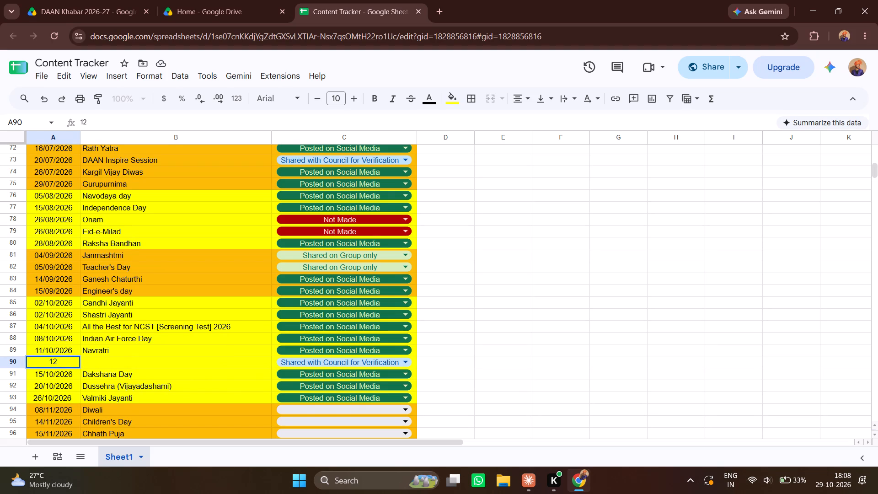
{"action": "type", "text": "/11/"}
{"action": "type", "text": "2026"}
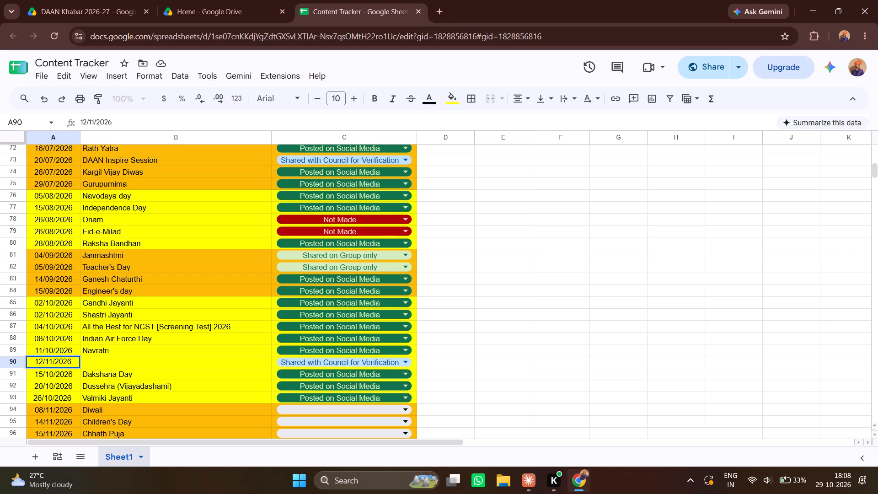
{"action": "left_click", "coordinate": [494, 224]}
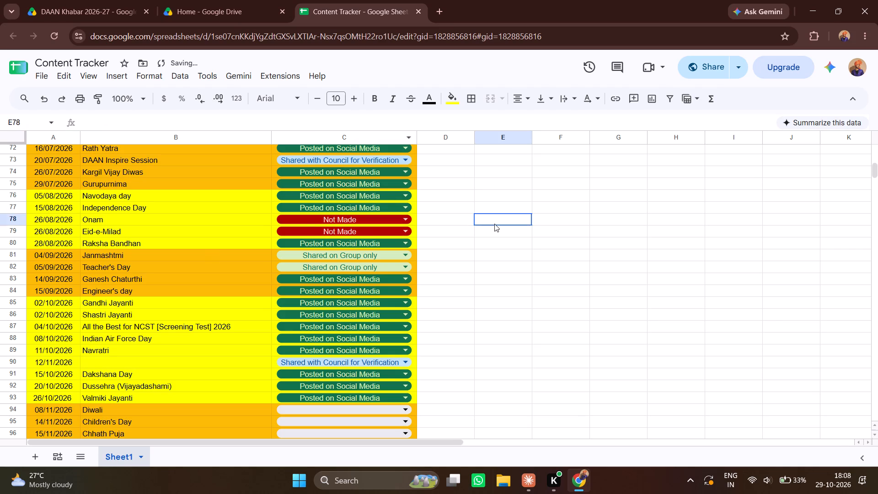
Look through the 2025-26 festivals and events list again, checking the entries and their statuses from the top.
{"action": "scroll", "coordinate": [504, 285], "scroll_direction": "down", "scroll_amount": 2}
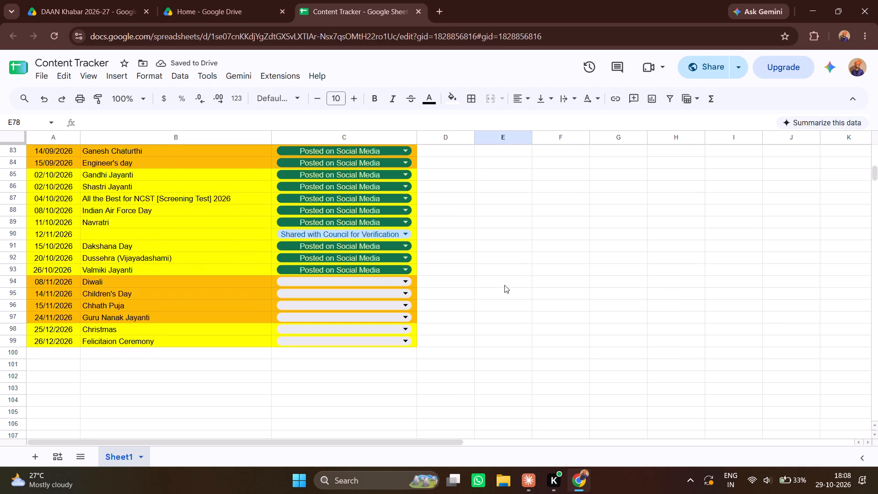
{"action": "scroll", "coordinate": [504, 285], "scroll_direction": "up", "scroll_amount": 4}
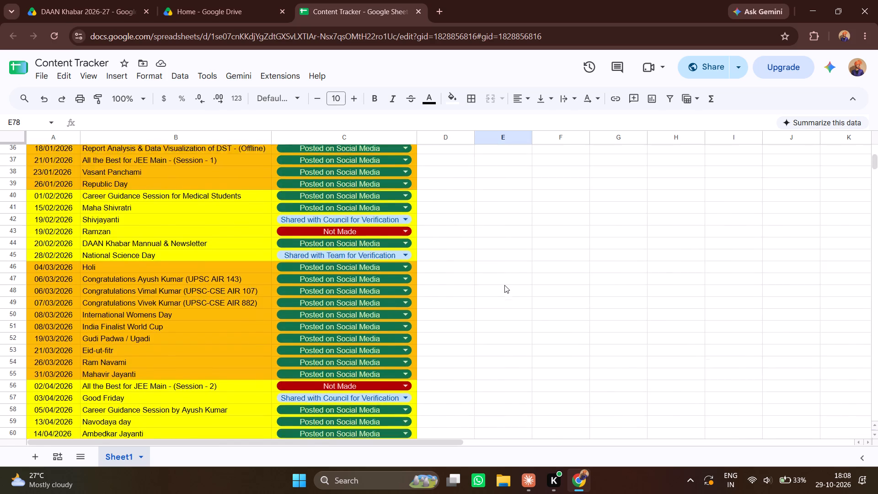
{"action": "scroll", "coordinate": [504, 285], "scroll_direction": "up", "scroll_amount": 6}
{"action": "scroll", "coordinate": [504, 285], "scroll_direction": "right", "scroll_amount": 2}
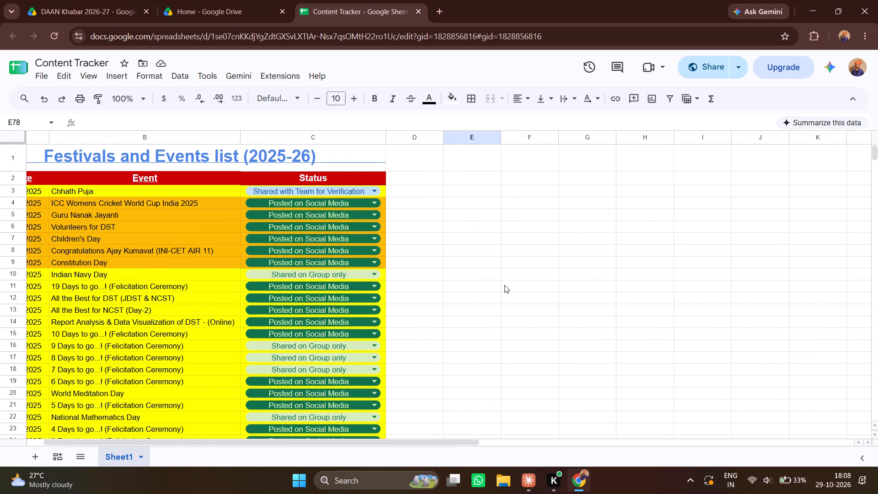
{"action": "scroll", "coordinate": [504, 285], "scroll_direction": "down", "scroll_amount": 8}
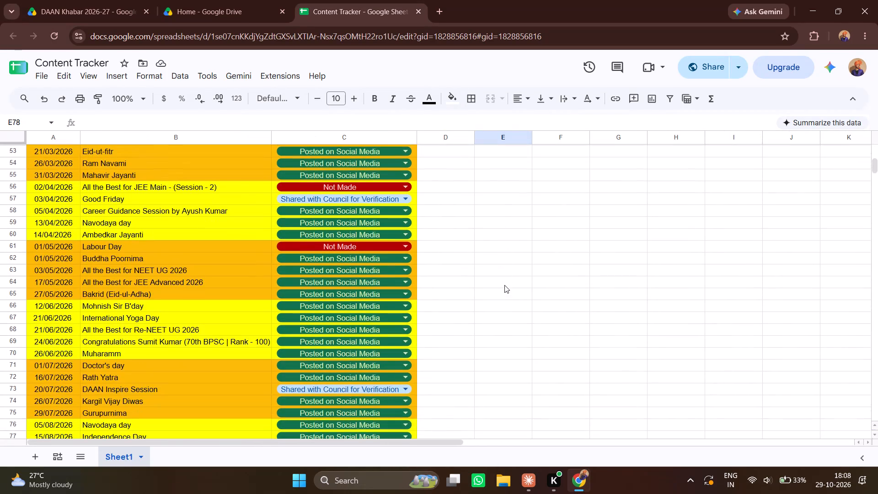
Review the remaining 2026 entries and their statuses, from Independence Day through the last row, Felicitaion Ceremony.
{"action": "scroll", "coordinate": [504, 285], "scroll_direction": "down", "scroll_amount": 1}
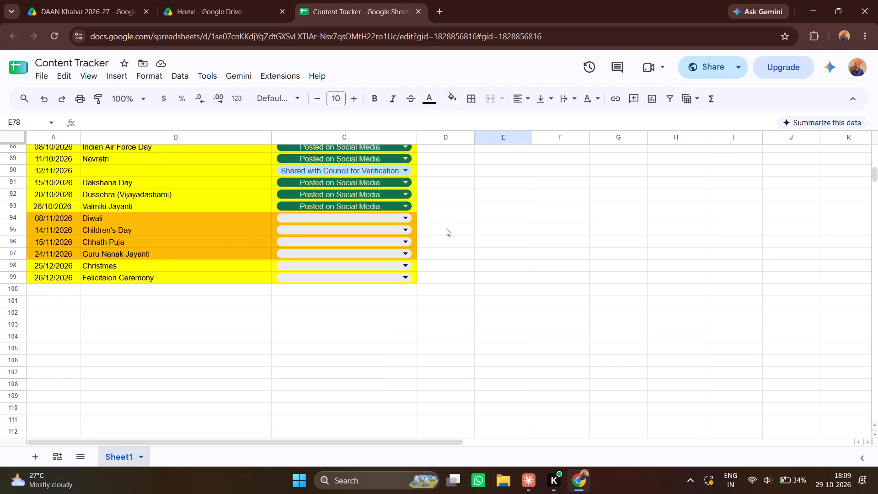
{"action": "scroll", "coordinate": [446, 228], "scroll_direction": "up", "scroll_amount": 3}
{"action": "scroll", "coordinate": [446, 228], "scroll_direction": "down", "scroll_amount": 2}
{"action": "scroll", "coordinate": [446, 228], "scroll_direction": "up", "scroll_amount": 4}
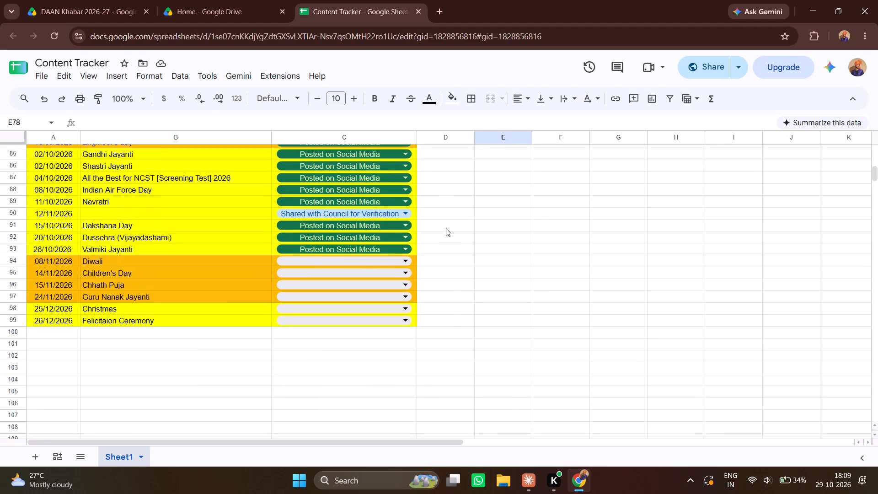
{"action": "scroll", "coordinate": [446, 228], "scroll_direction": "up", "scroll_amount": 2}
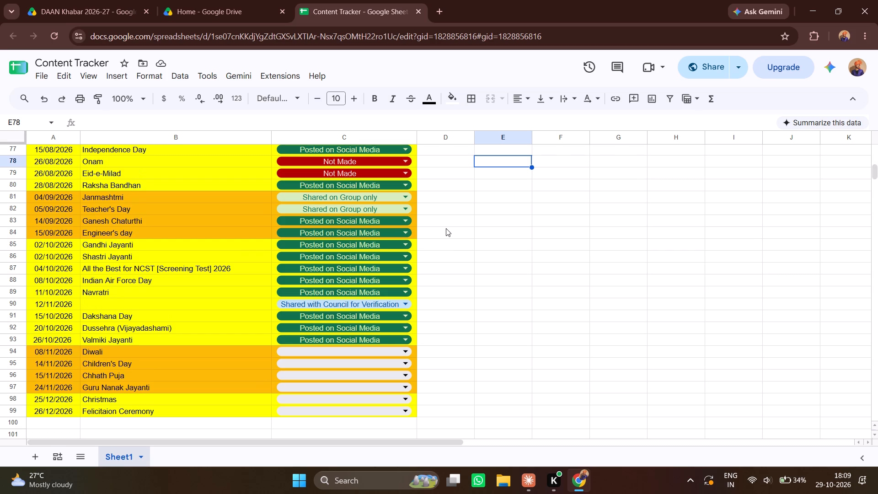
Switch to WhatsApp.
{"action": "left_click", "coordinate": [482, 487]}
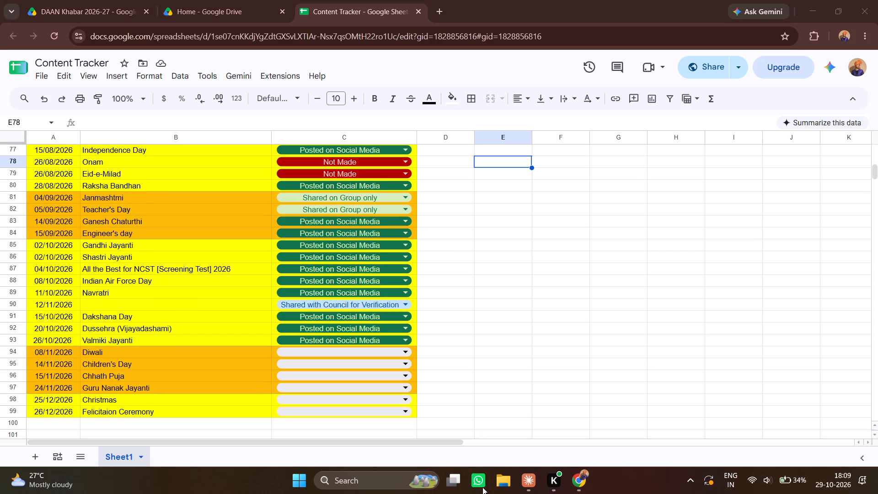
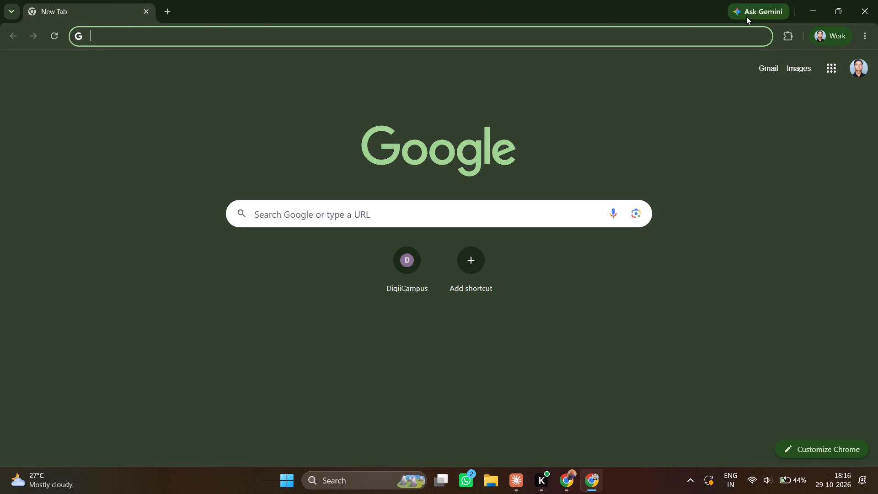
{"action": "left_click", "coordinate": [828, 66]}
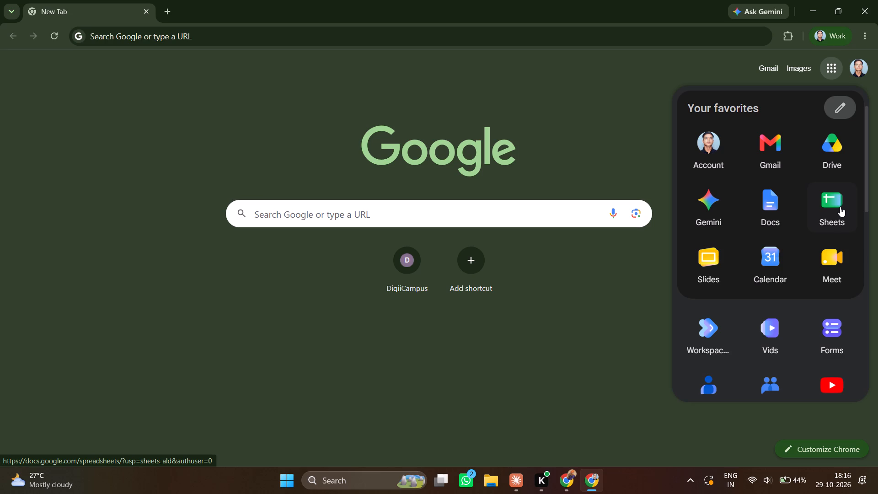
Copy the link to DAAN_Khabar_Content_Tracker_2026-27 in the work account's Drive and open it in the other Chrome profile.
{"action": "left_click", "coordinate": [831, 145]}
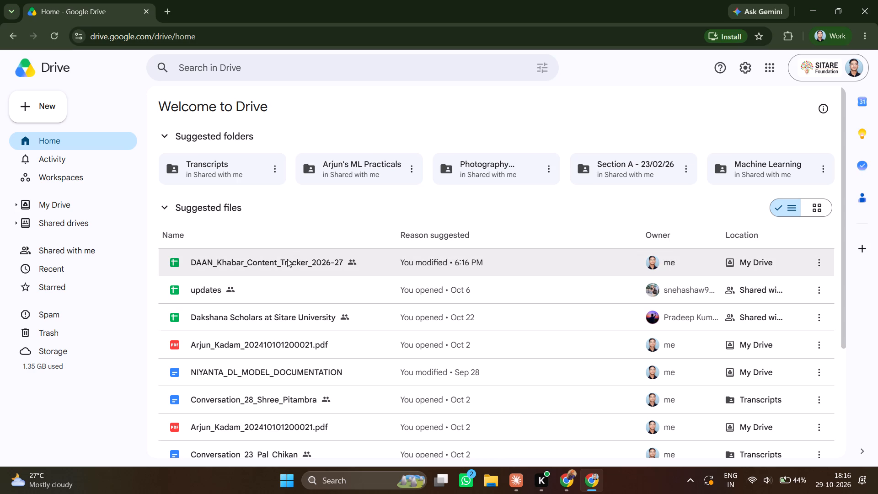
{"action": "right_click", "coordinate": [287, 259]}
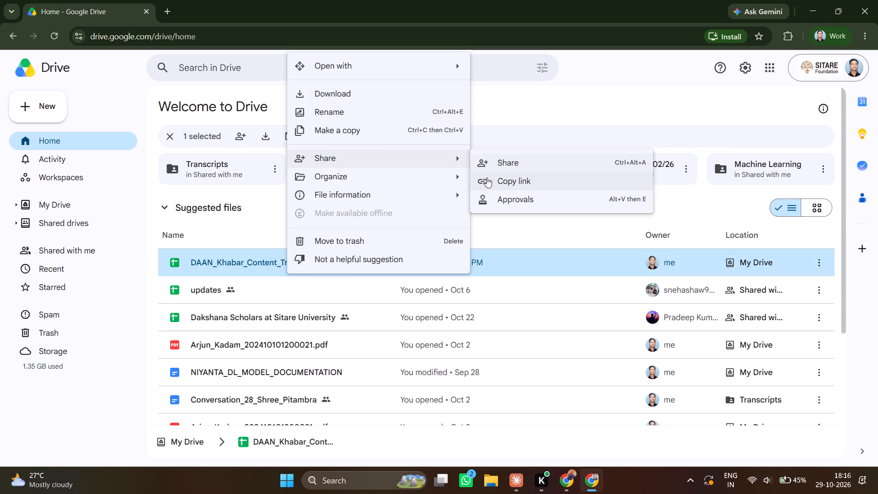
{"action": "left_click", "coordinate": [484, 177]}
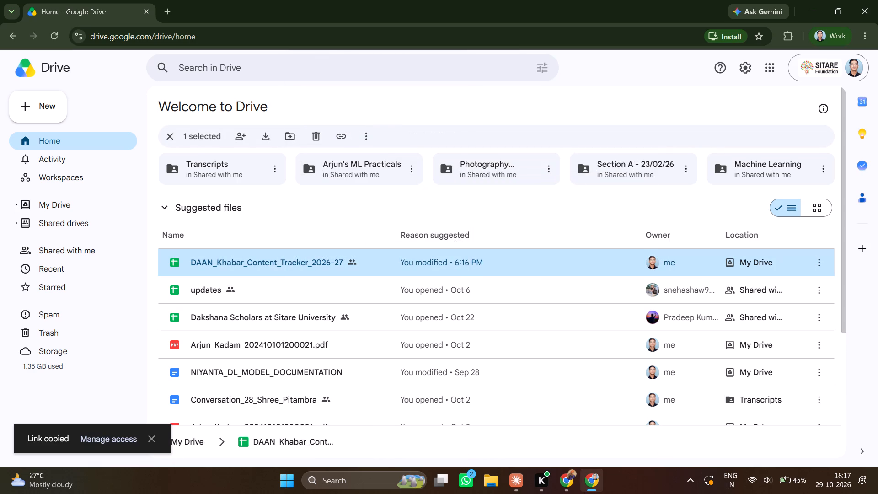
{"action": "left_click", "coordinate": [568, 479]}
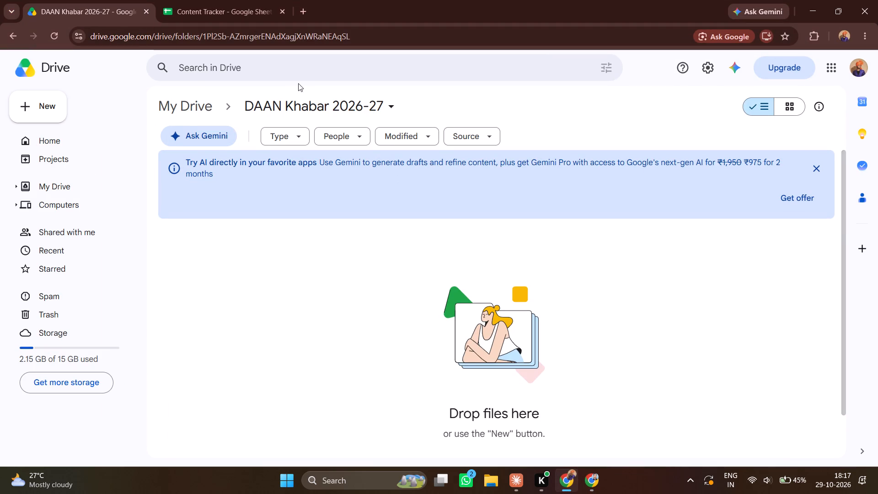
{"action": "left_click", "coordinate": [303, 7]}
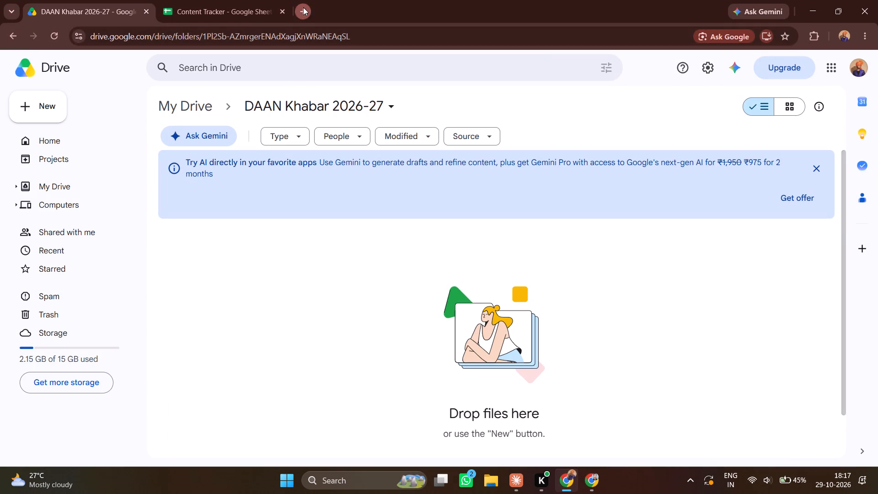
{"action": "left_click", "coordinate": [294, 34]}
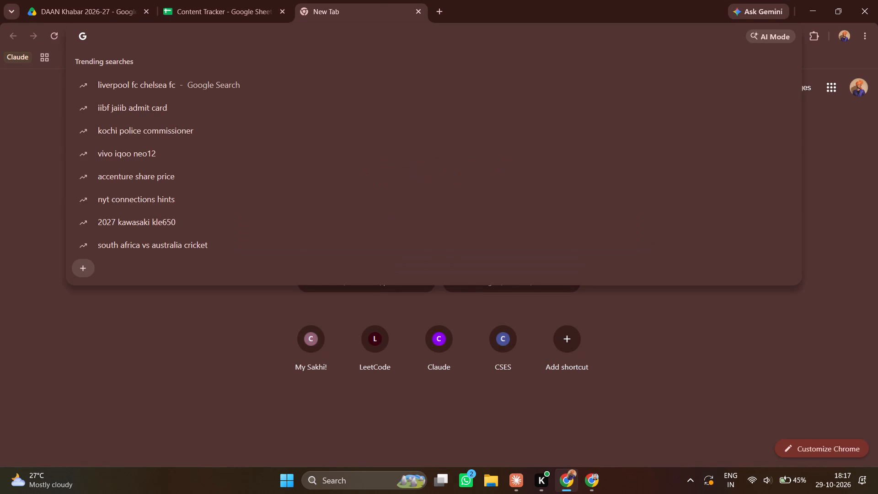
{"action": "key", "text": "ctrl+v"}
{"action": "key", "text": "Return"}
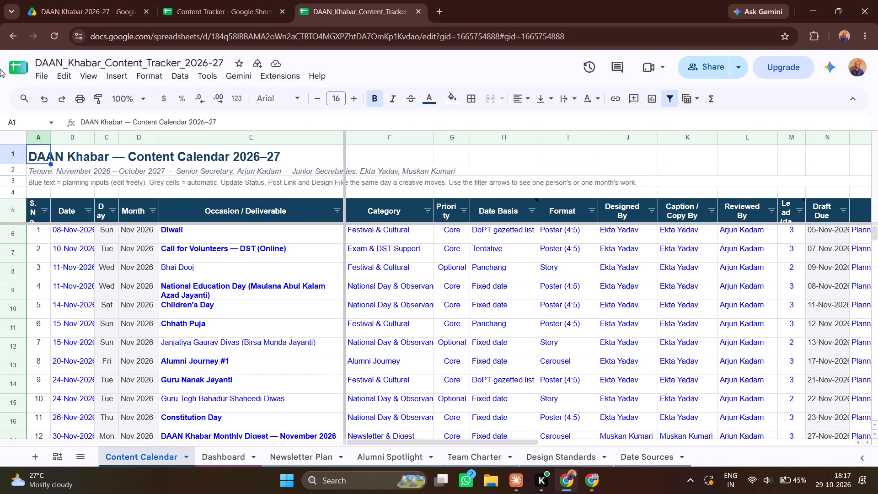
Make a copy of the tracker spreadsheet in My Drive and close the original spreadsheet.
{"action": "left_click", "coordinate": [40, 78]}
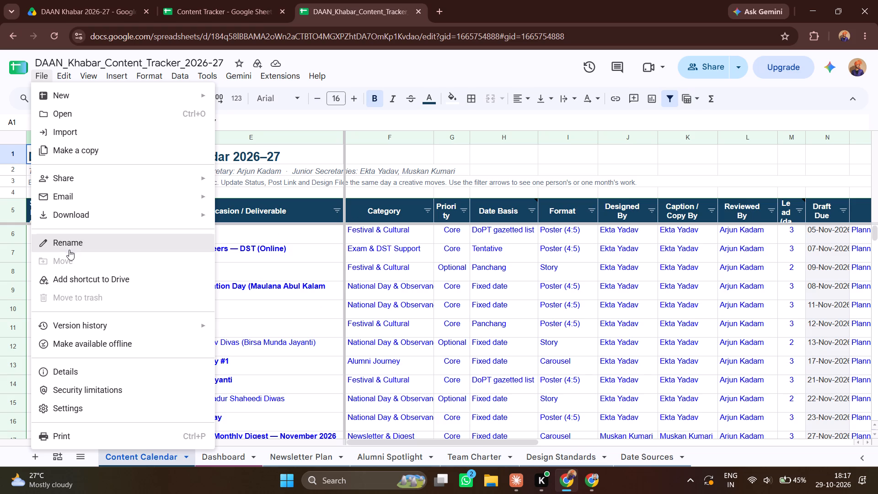
{"action": "left_click", "coordinate": [67, 158]}
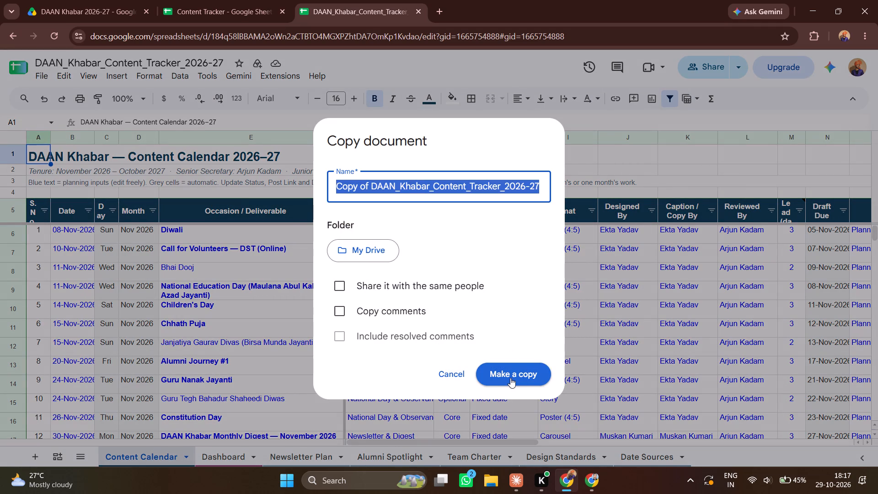
{"action": "scroll", "coordinate": [417, 281], "scroll_direction": "down", "scroll_amount": 1}
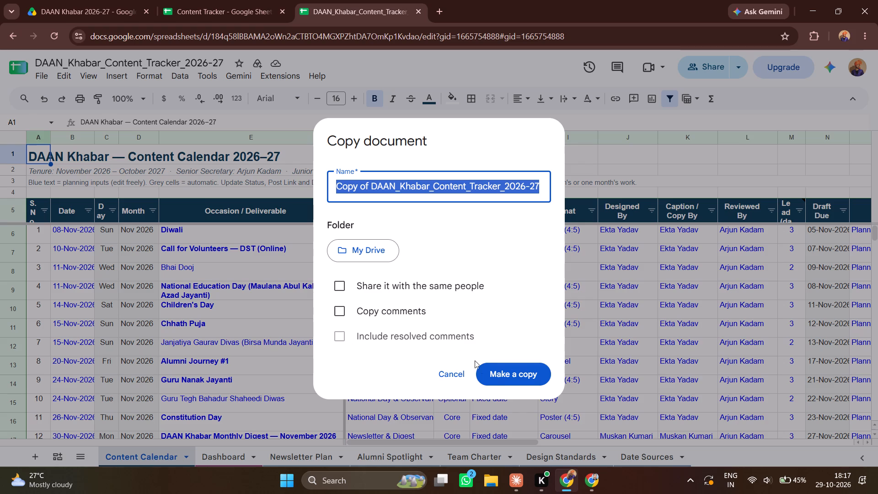
{"action": "left_click", "coordinate": [509, 377]}
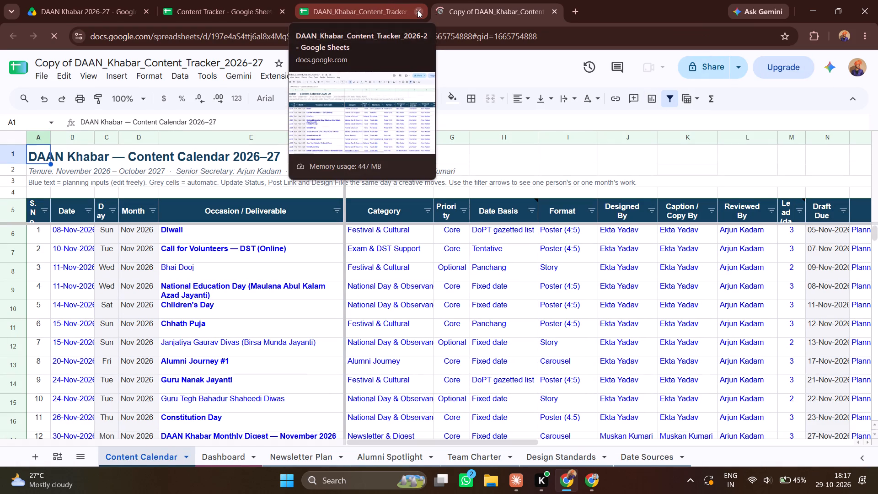
{"action": "left_click", "coordinate": [418, 10]}
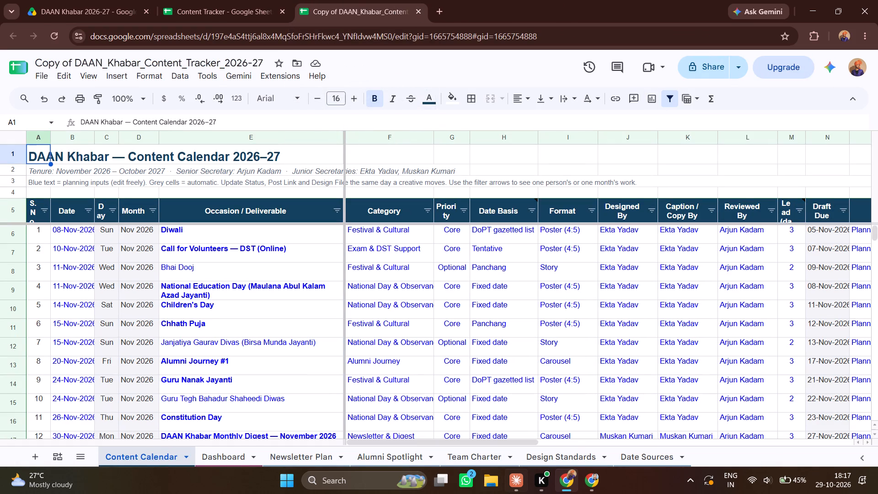
Clear the entire Windows clipboard history.
{"action": "key", "text": "super+v"}
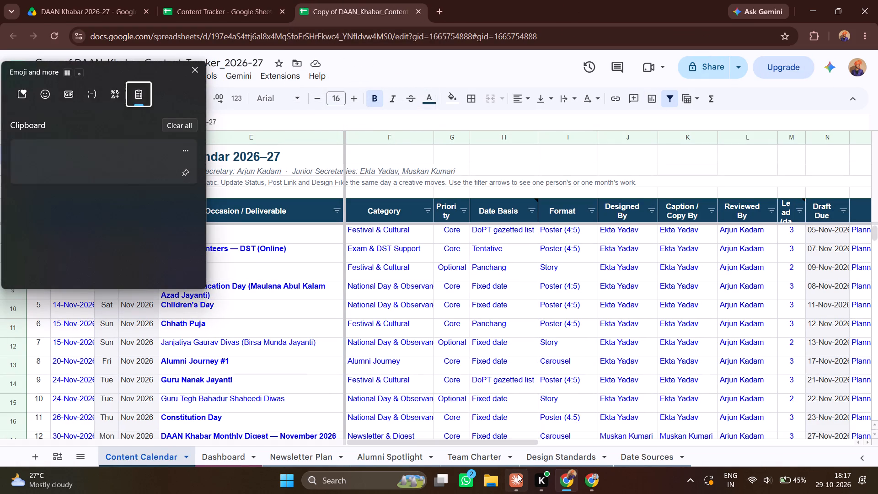
{"action": "left_click", "coordinate": [184, 123]}
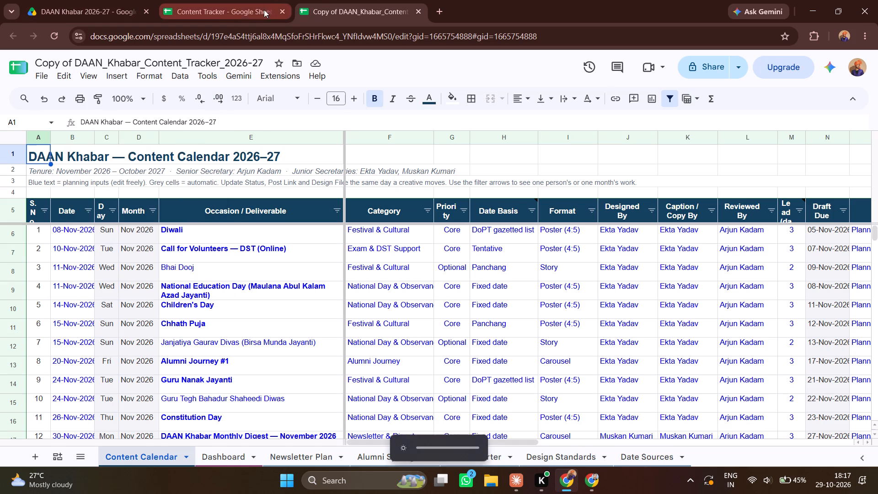
Check Chrome's download history on a new page and close that page.
{"action": "left_click", "coordinate": [442, 11]}
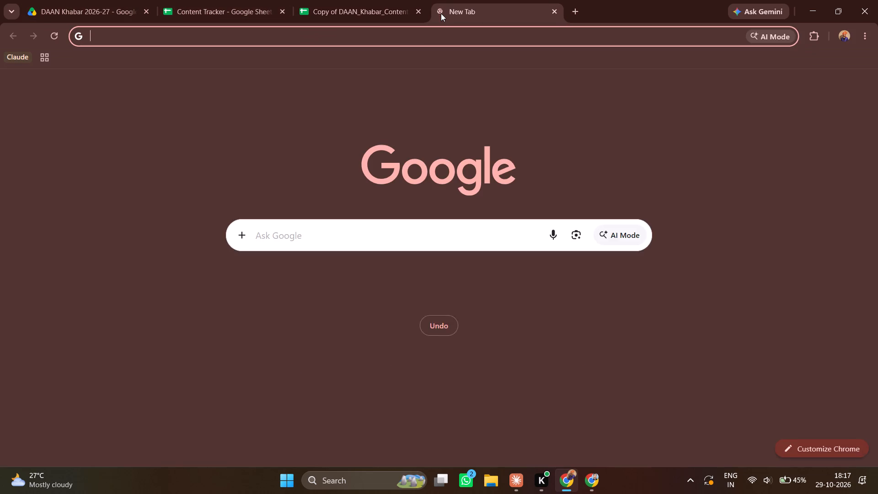
{"action": "left_click", "coordinate": [431, 33]}
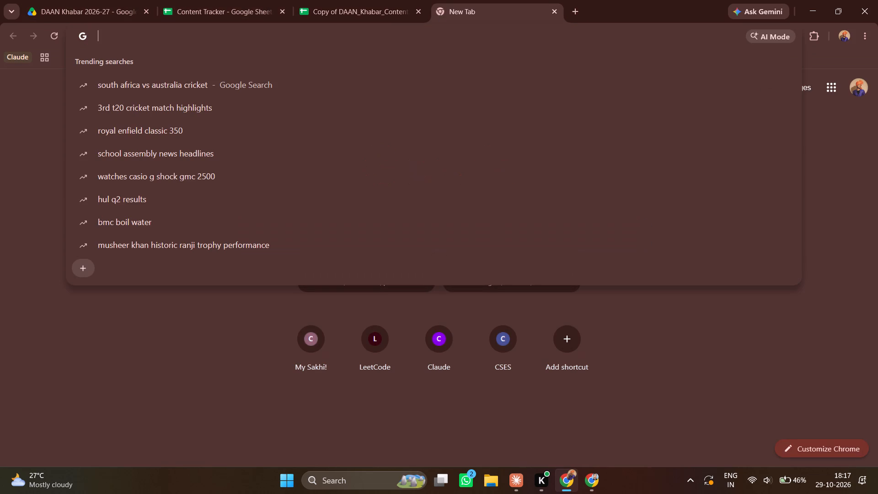
{"action": "key", "text": "ctrl+j"}
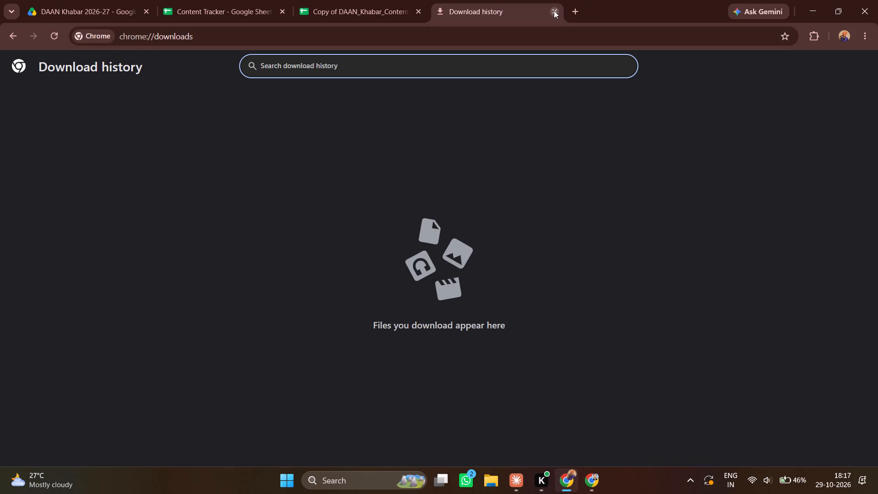
{"action": "left_click", "coordinate": [554, 11]}
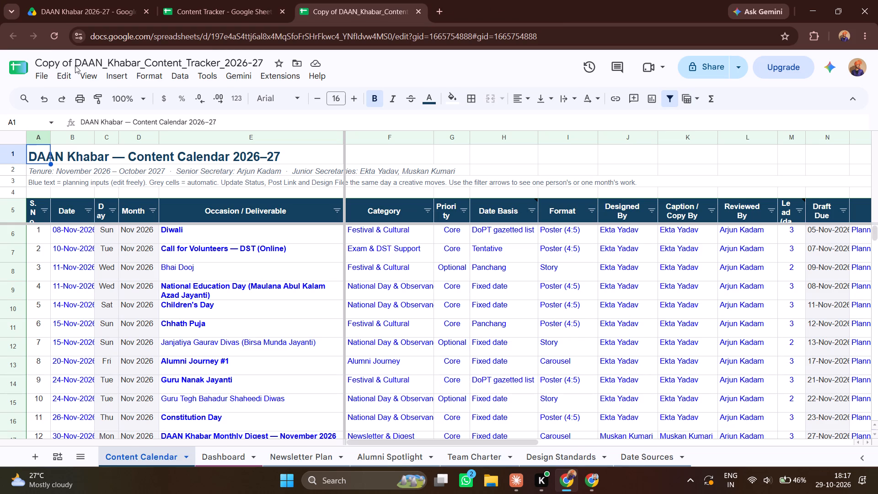
Rename the copied spreadsheet as Content_Tracker_2026-27.
{"action": "left_click", "coordinate": [147, 60]}
{"action": "key", "text": "BackSpace"}
{"action": "key", "text": "BackSpace"}
{"action": "key", "text": "BackSpace"}
{"action": "key", "text": "BackSpace"}
{"action": "key", "text": "BackSpace"}
{"action": "key", "text": "BackSpace"}
{"action": "key", "text": "BackSpace"}
{"action": "key", "text": "BackSpace"}
{"action": "key", "text": "BackSpace"}
{"action": "key", "text": "BackSpace"}
{"action": "key", "text": "BackSpace"}
{"action": "key", "text": "BackSpace"}
{"action": "key", "text": "BackSpace"}
{"action": "key", "text": "BackSpace"}
{"action": "key", "text": "BackSpace"}
{"action": "key", "text": "BackSpace"}
{"action": "key", "text": "BackSpace"}
{"action": "key", "text": "BackSpace"}
{"action": "key", "text": "BackSpace"}
{"action": "key", "text": "BackSpace"}
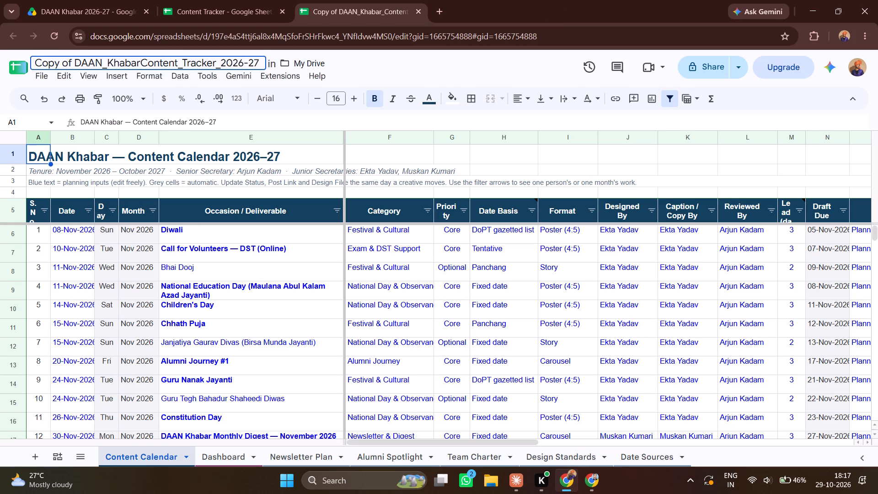
{"action": "key", "text": "BackSpace"}
{"action": "key", "text": "BackSpace"}
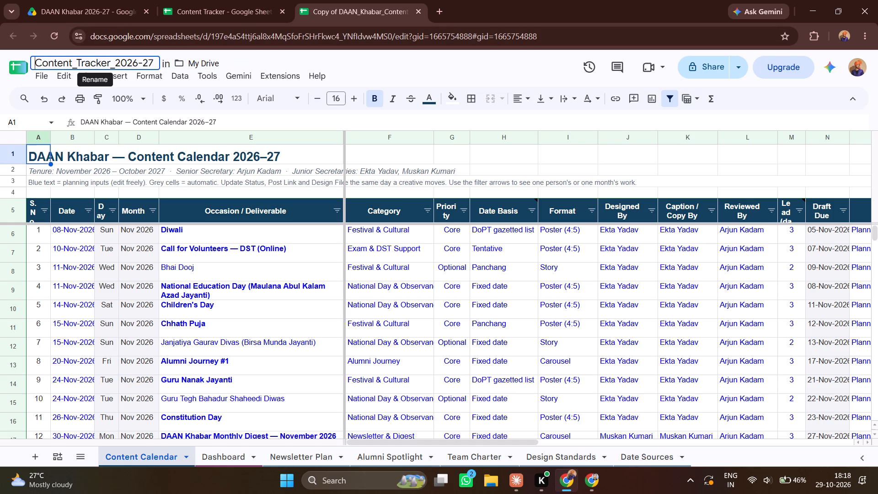
{"action": "left_click", "coordinate": [306, 67]}
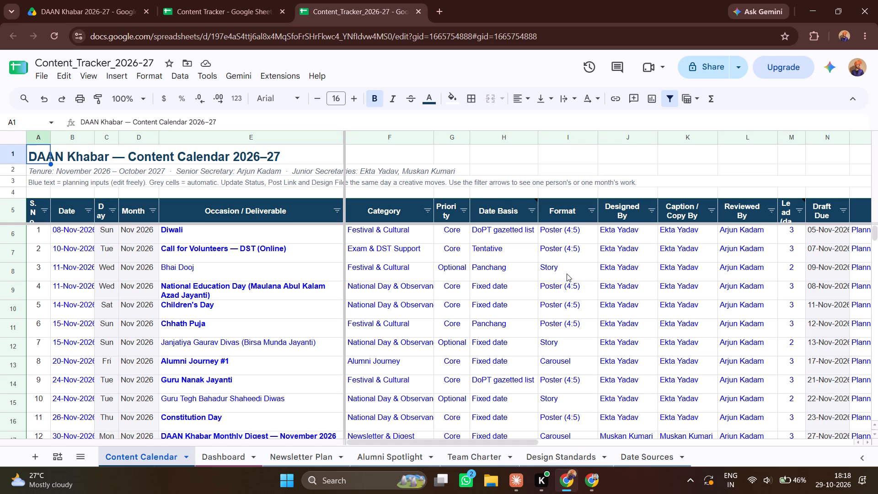
In the work account's Drive, move the original DAAN_Khabar_Content_Tracker_2026-27 to trash and check the trash.
{"action": "left_click", "coordinate": [593, 485]}
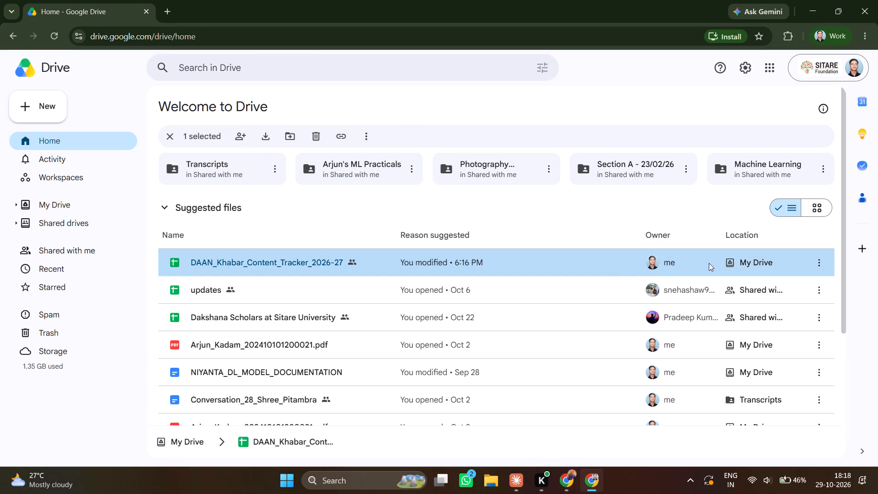
{"action": "left_click", "coordinate": [817, 262]}
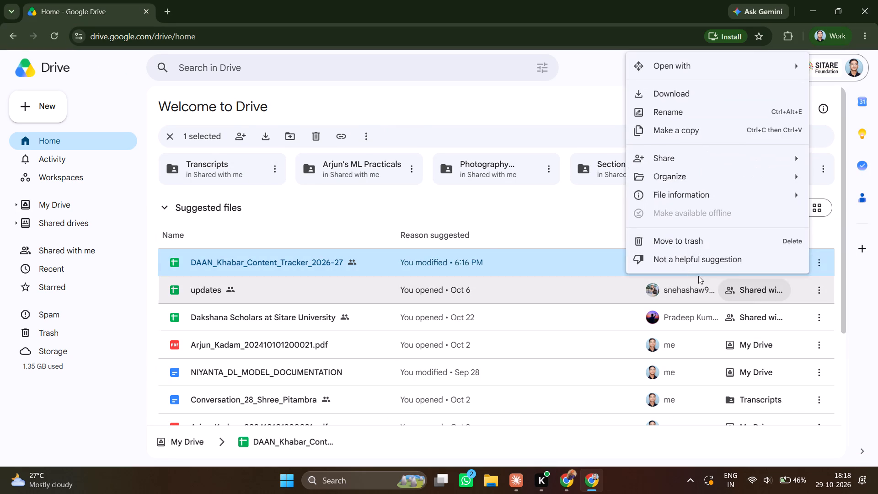
{"action": "left_click", "coordinate": [653, 239]}
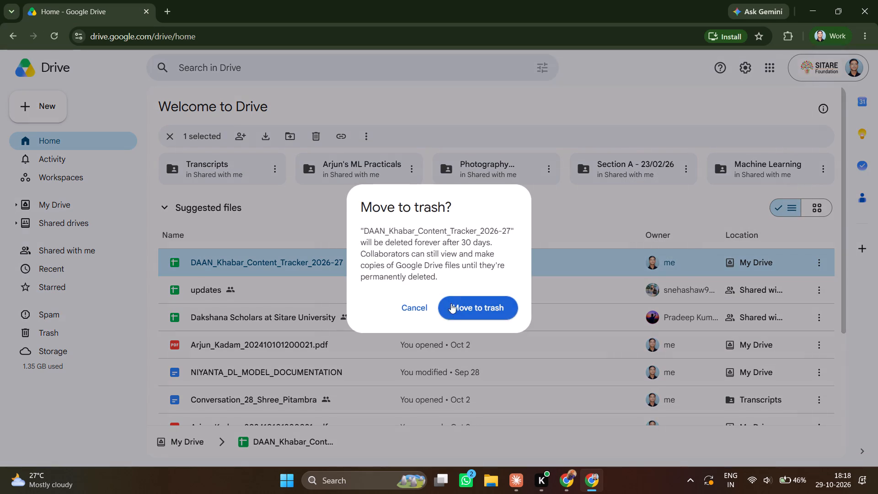
{"action": "left_click", "coordinate": [465, 306]}
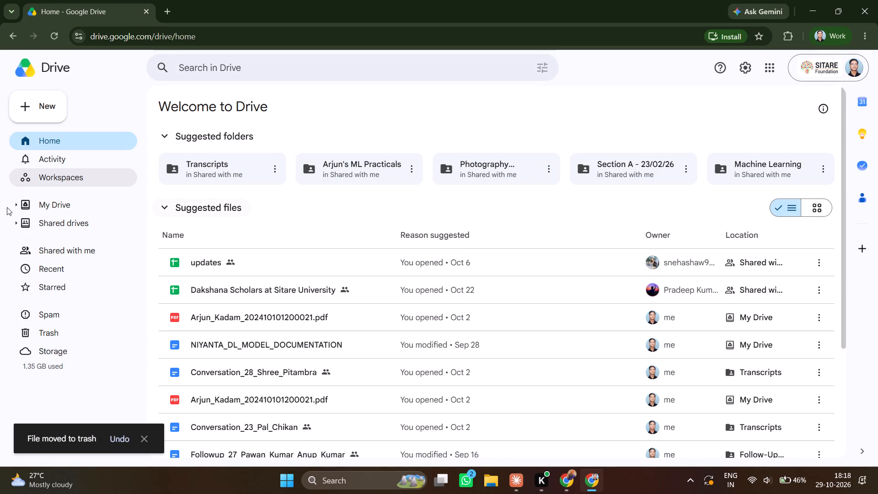
{"action": "left_click", "coordinate": [47, 326]}
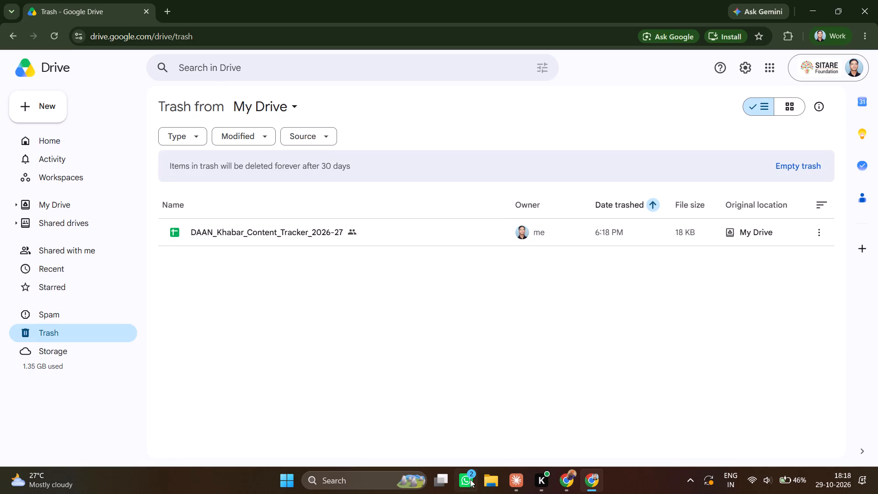
Switch to File Explorer and look over its Home view.
{"action": "left_click", "coordinate": [489, 480]}
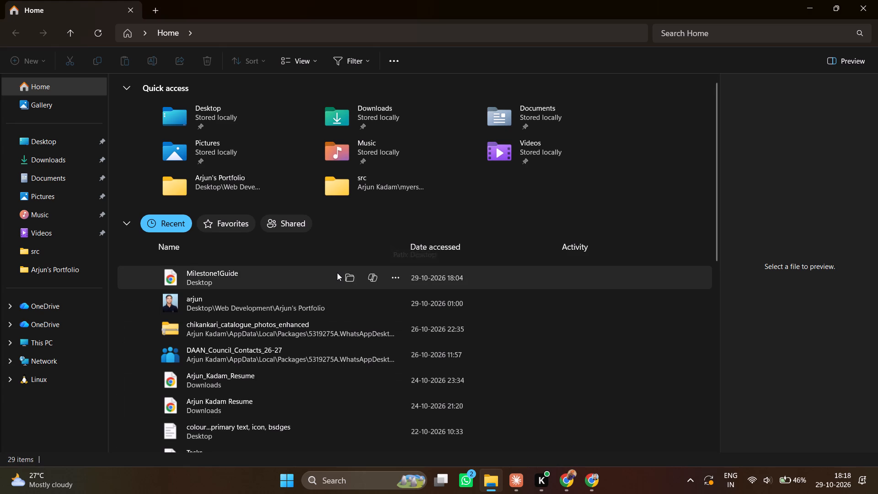
{"action": "scroll", "coordinate": [337, 273], "scroll_direction": "up", "scroll_amount": 4}
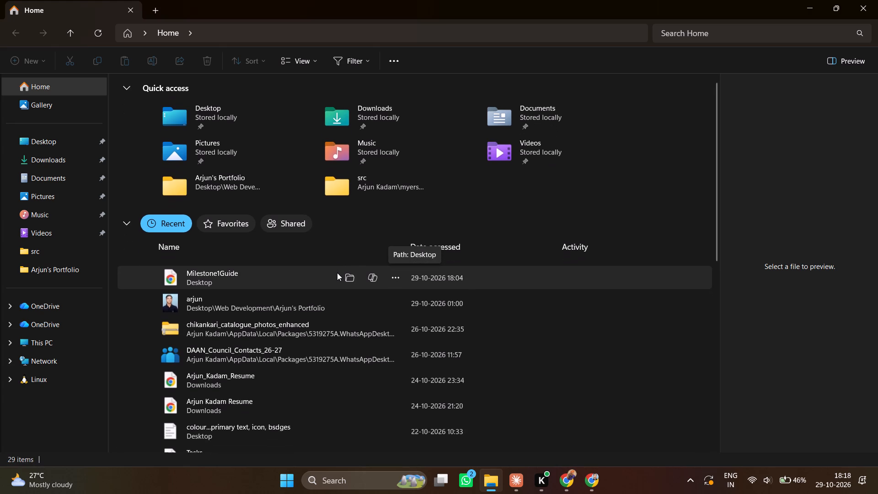
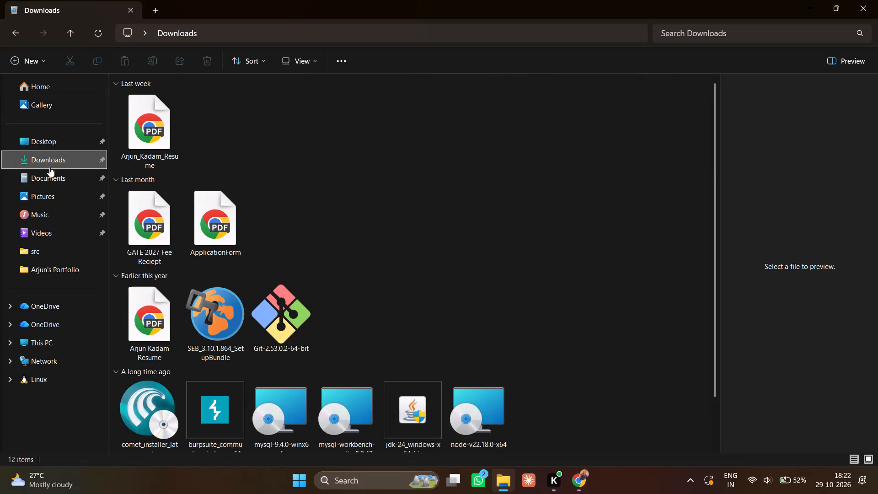
Open the Pictures folder in File Explorer to check its contents.
{"action": "left_click", "coordinate": [49, 204]}
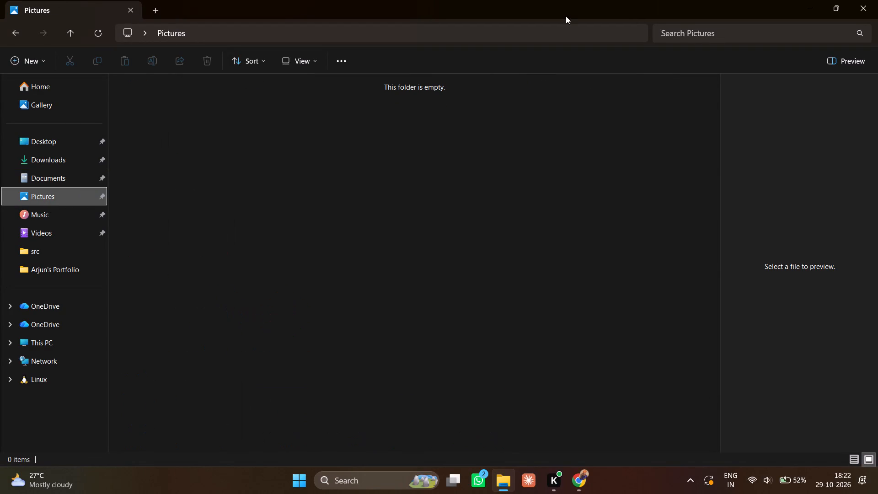
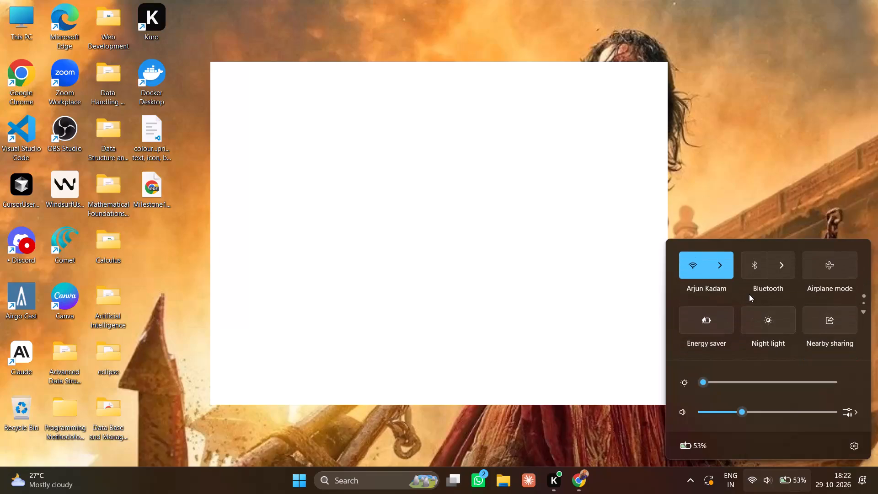
Switch to Chrome, glance over both content tracker spreadsheets, and bring up the DAAN Khabar 2026-27 folder in Google Drive.
{"action": "key", "text": "super+v"}
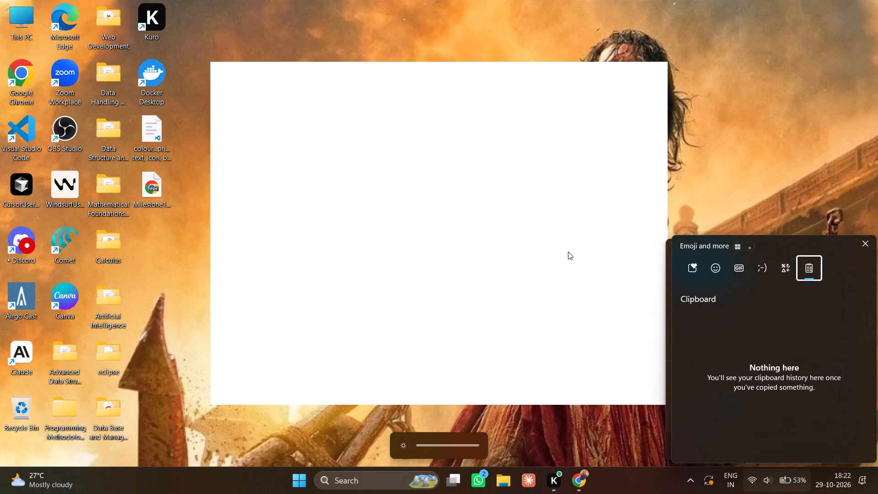
{"action": "left_click", "coordinate": [581, 472]}
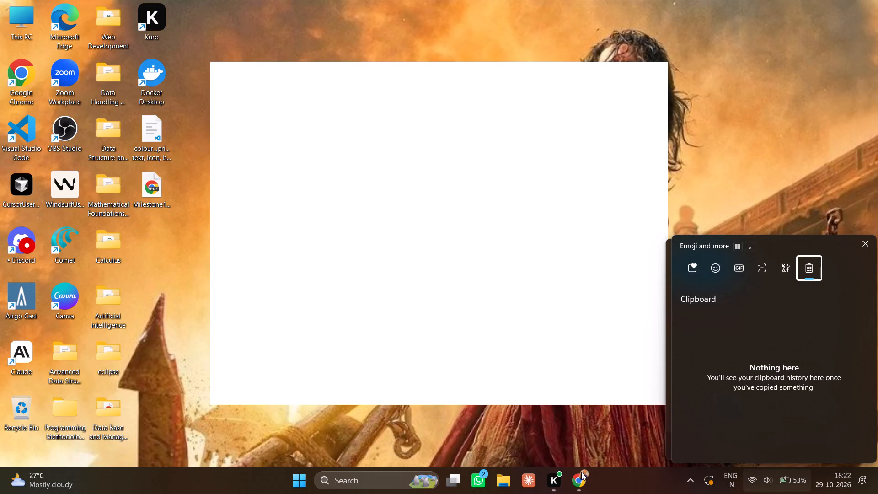
{"action": "left_click", "coordinate": [581, 472]}
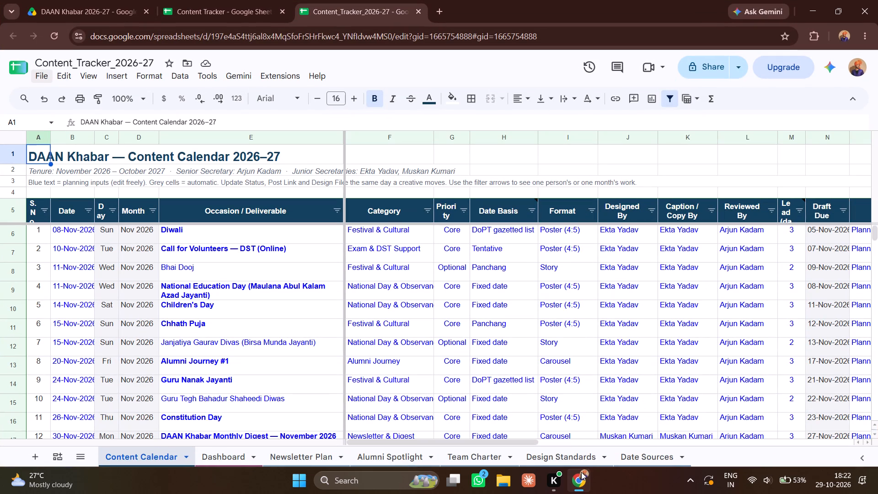
{"action": "left_click", "coordinate": [203, 3]}
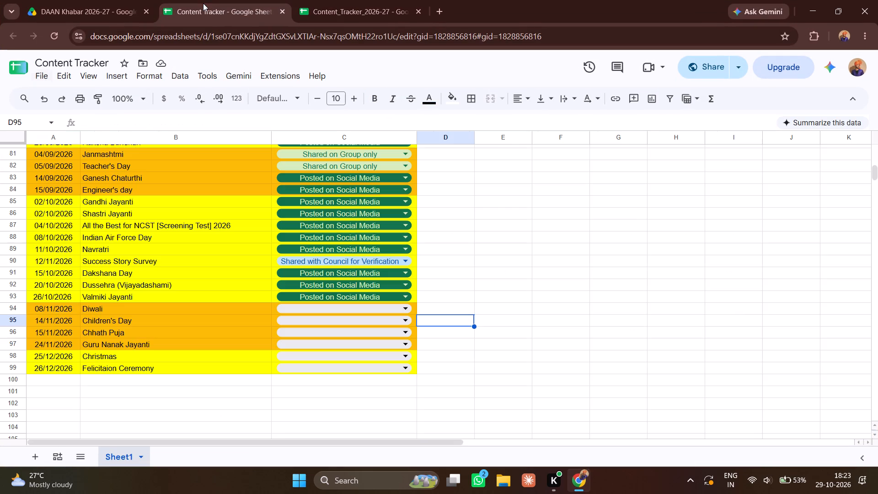
{"action": "left_click", "coordinate": [373, 6]}
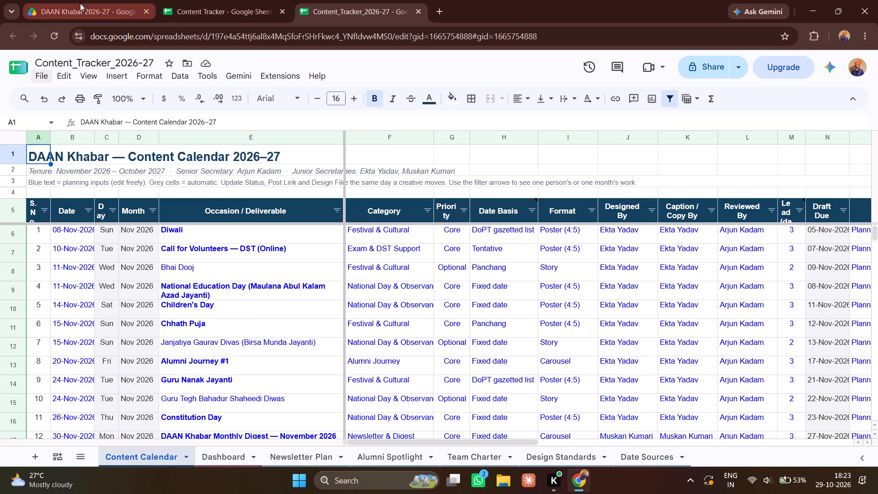
{"action": "left_click", "coordinate": [79, 4]}
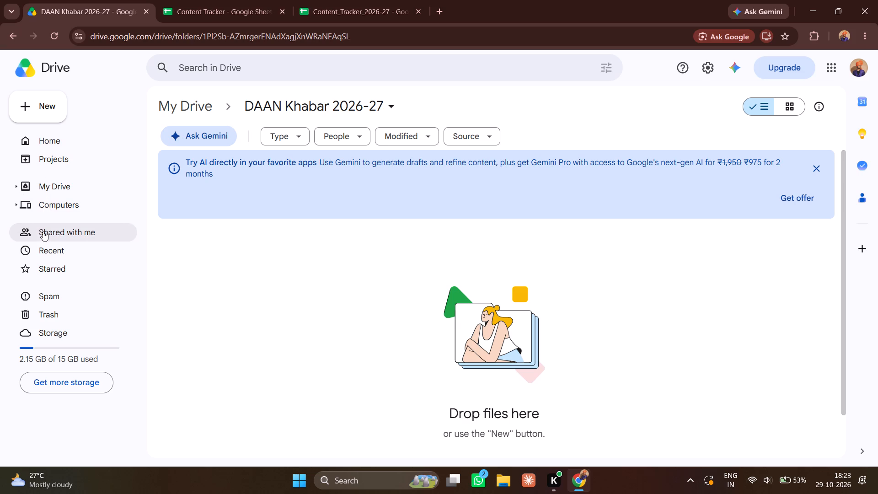
Move Content_Tracker_2026-27 from the recent files into the DAAN Khabar 2026-27 folder.
{"action": "left_click", "coordinate": [44, 255]}
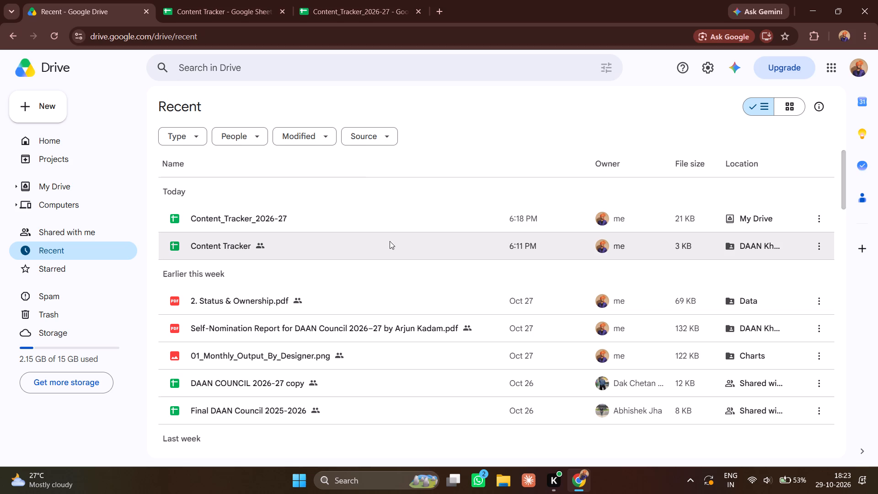
{"action": "left_click", "coordinate": [825, 218]}
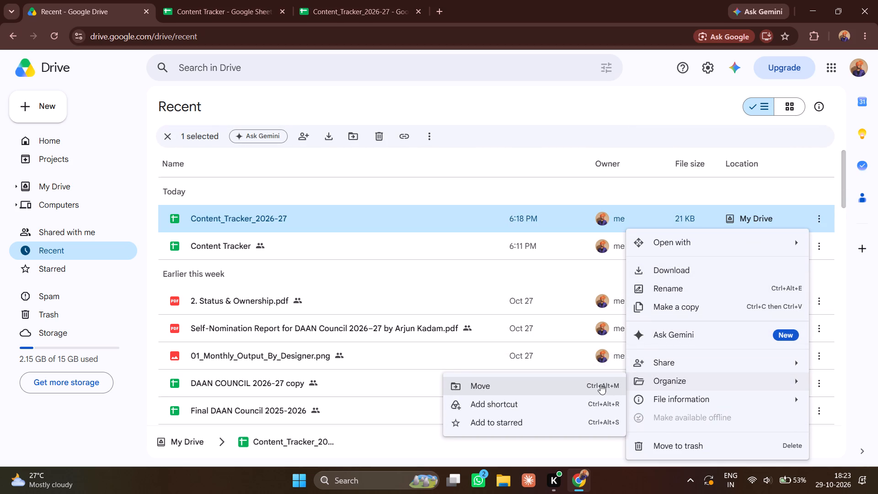
{"action": "left_click", "coordinate": [600, 384]}
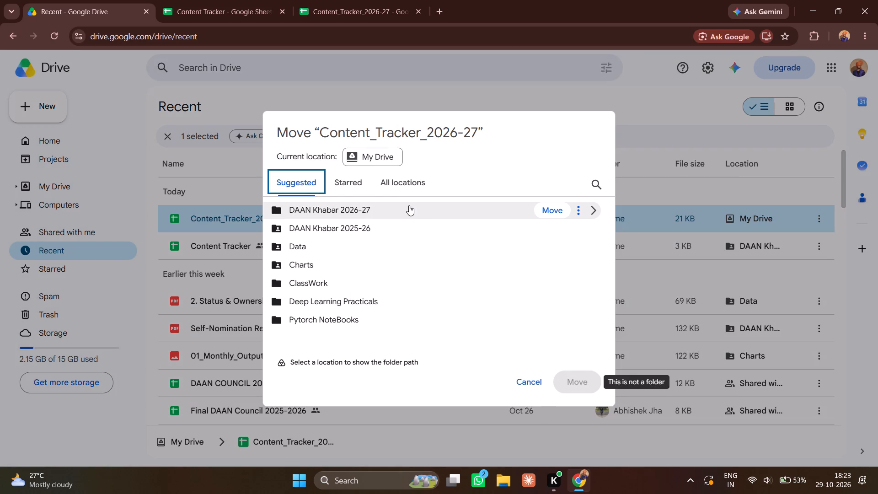
{"action": "double_click", "coordinate": [409, 207]}
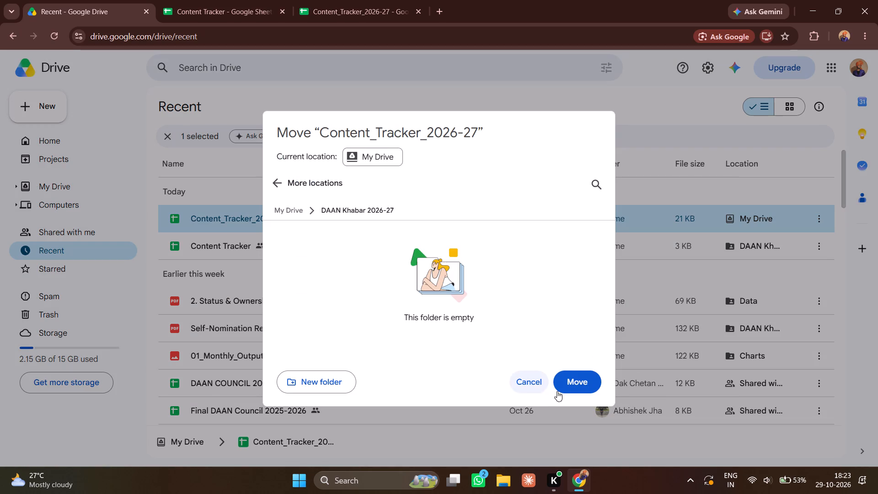
{"action": "left_click", "coordinate": [580, 381]}
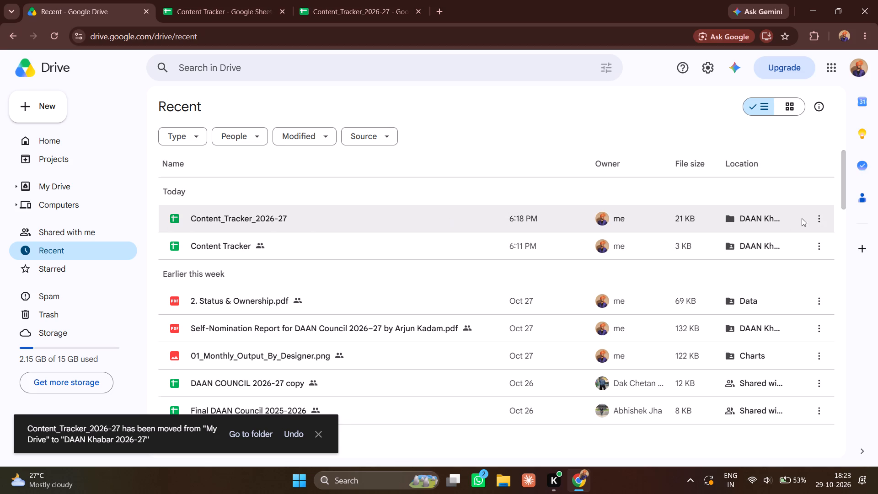
Rename the Content_Tracker_2026-27 file as Content Tracker.
{"action": "left_click", "coordinate": [820, 216]}
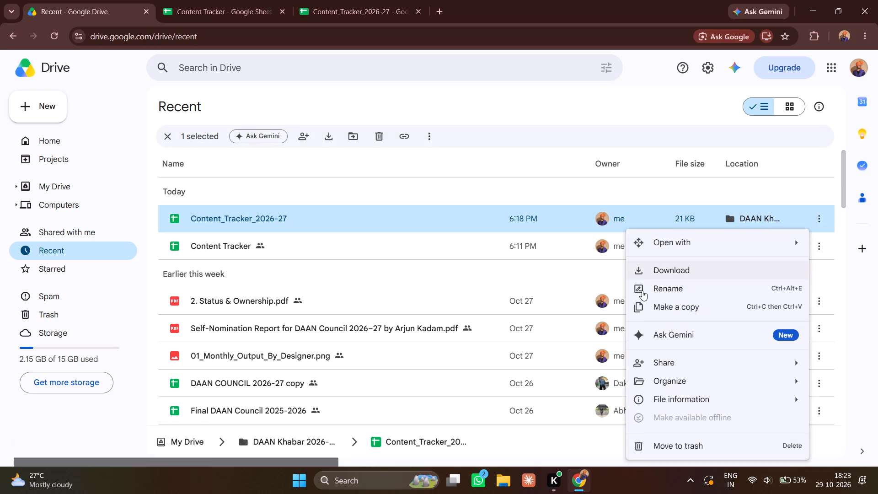
{"action": "left_click", "coordinate": [661, 289]}
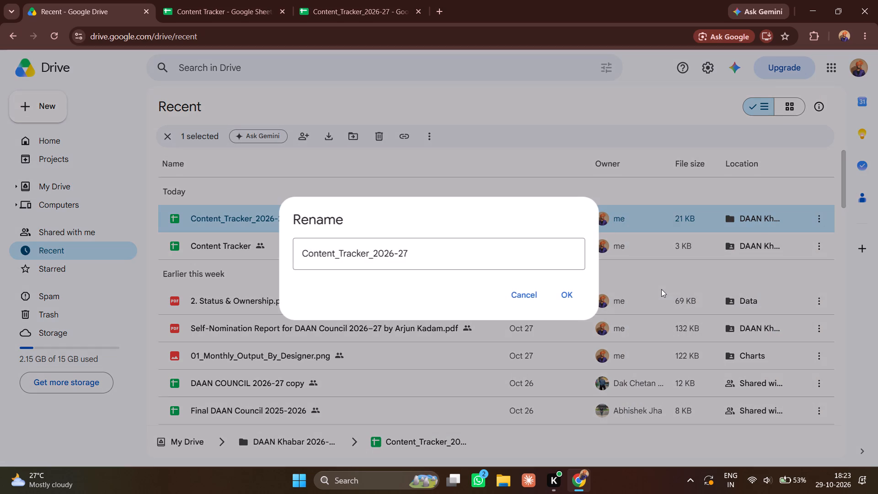
{"action": "left_click", "coordinate": [449, 261]}
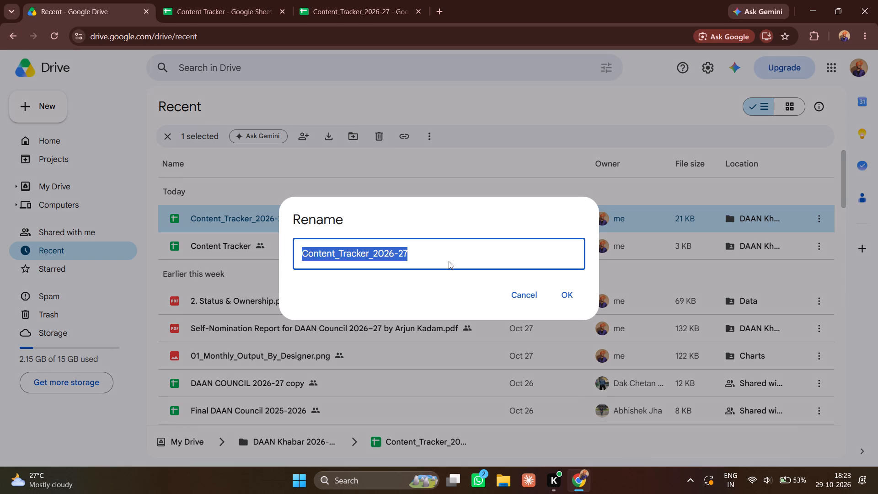
{"action": "left_click", "coordinate": [449, 261]}
{"action": "left_click", "coordinate": [444, 252]}
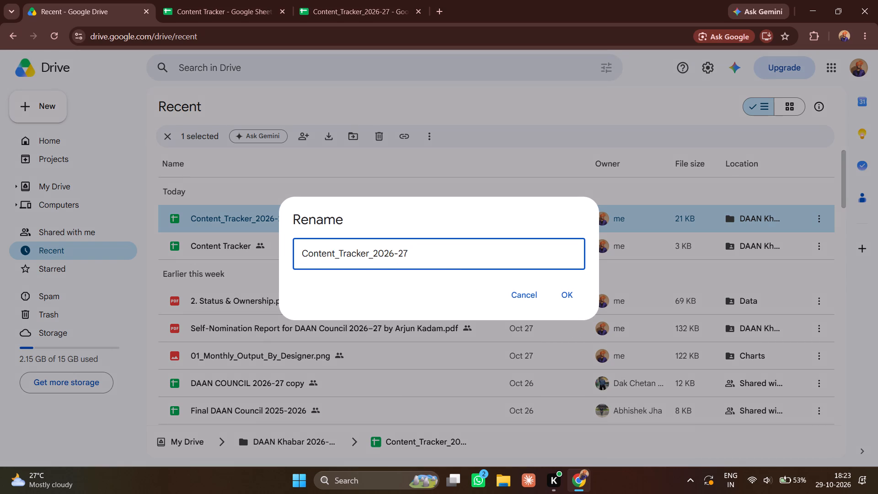
{"action": "key", "text": "BackSpace"}
{"action": "key", "text": "BackSpace"}
{"action": "key", "text": "BackSpace"}
{"action": "key", "text": "BackSpace"}
{"action": "key", "text": "BackSpace"}
{"action": "key", "text": "BackSpace"}
{"action": "key", "text": "BackSpace"}
{"action": "key", "text": "BackSpace"}
{"action": "key", "text": "Left"}
{"action": "key", "text": "Left"}
{"action": "key", "text": "Left"}
{"action": "key", "text": "Left"}
{"action": "key", "text": "Left"}
{"action": "key", "text": "Left"}
{"action": "key", "text": "Left"}
{"action": "key", "text": "BackSpace"}
{"action": "key", "text": "space"}
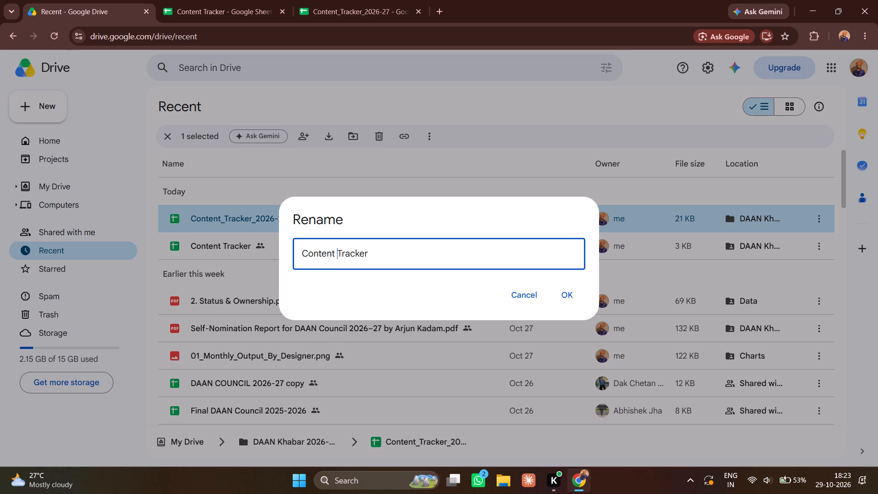
{"action": "key", "text": "Return"}
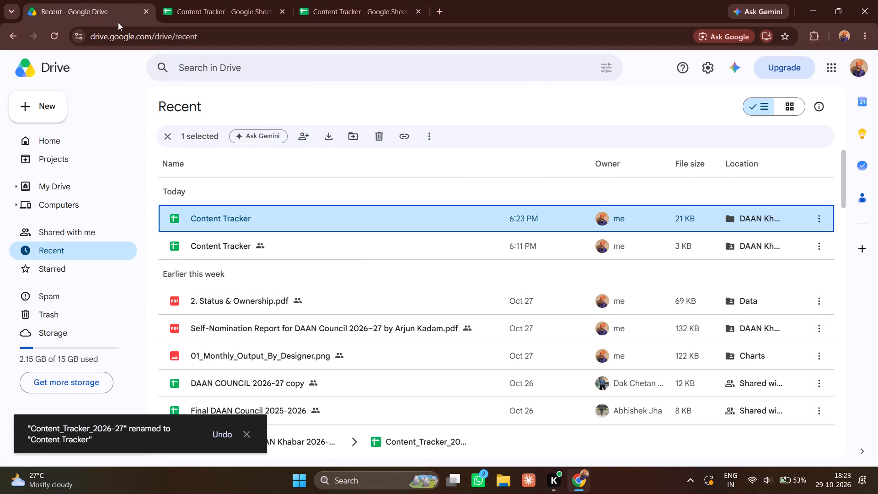
Close the Drive page and bring up the Content Tracker spreadsheet containing the DAAN Khabar Content Calendar 2026–27.
{"action": "left_click", "coordinate": [146, 12]}
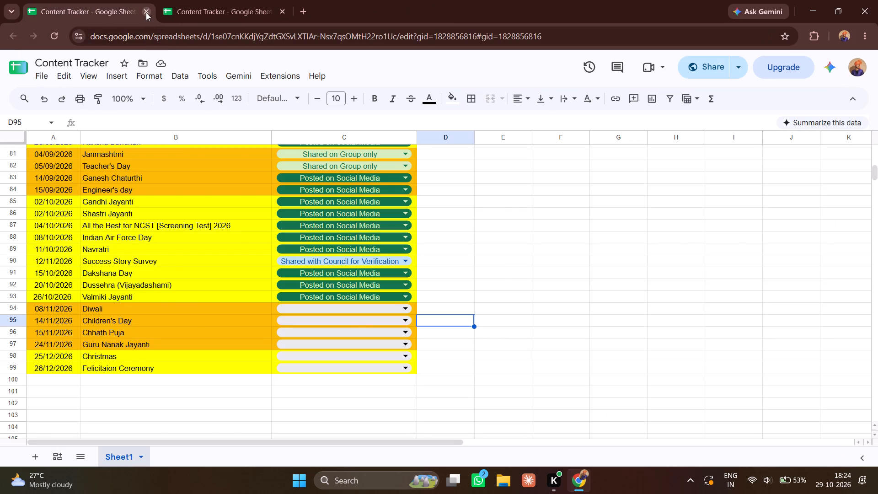
{"action": "left_click", "coordinate": [201, 6]}
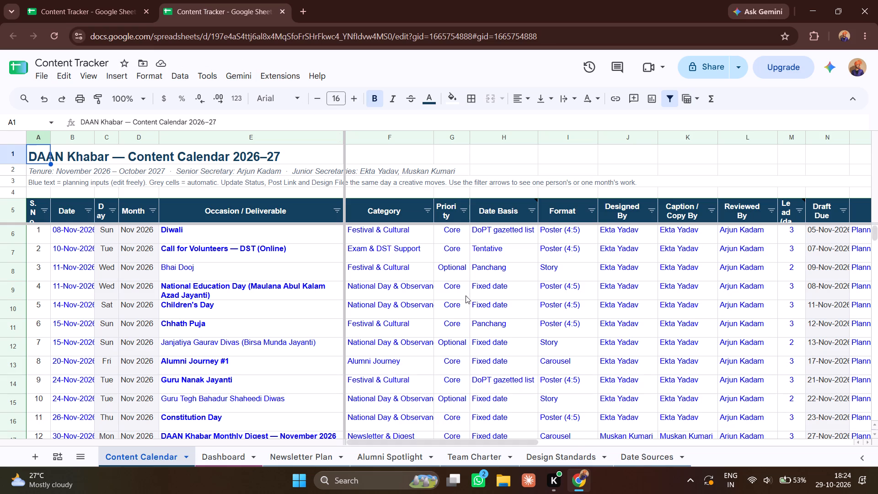
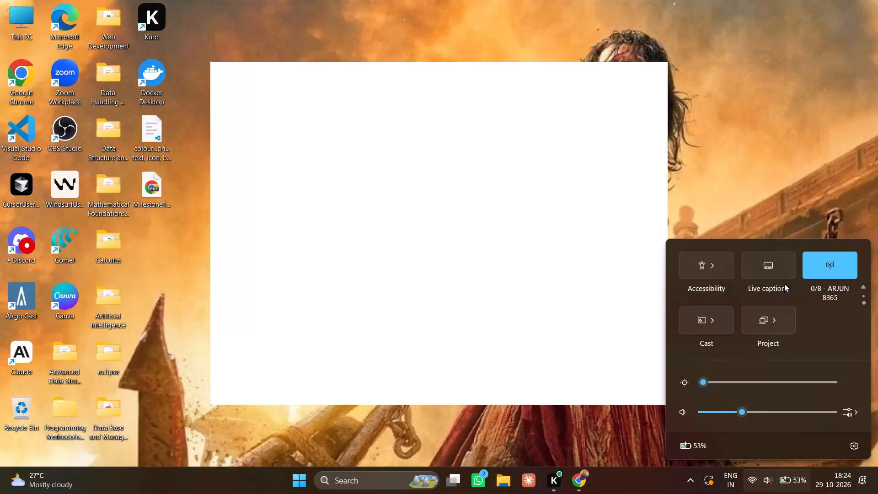
Switch back to Chrome with the Content Tracker spreadsheet open on the Content Calendar sheet.
{"action": "left_click", "coordinate": [579, 479]}
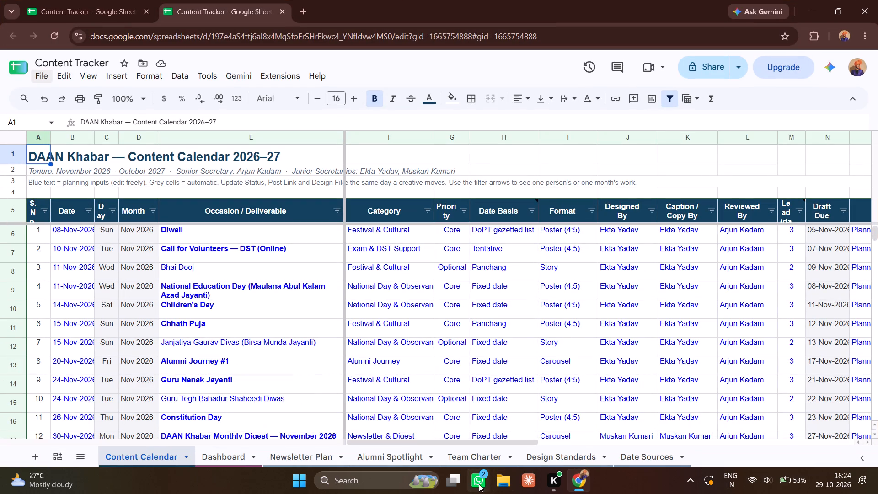
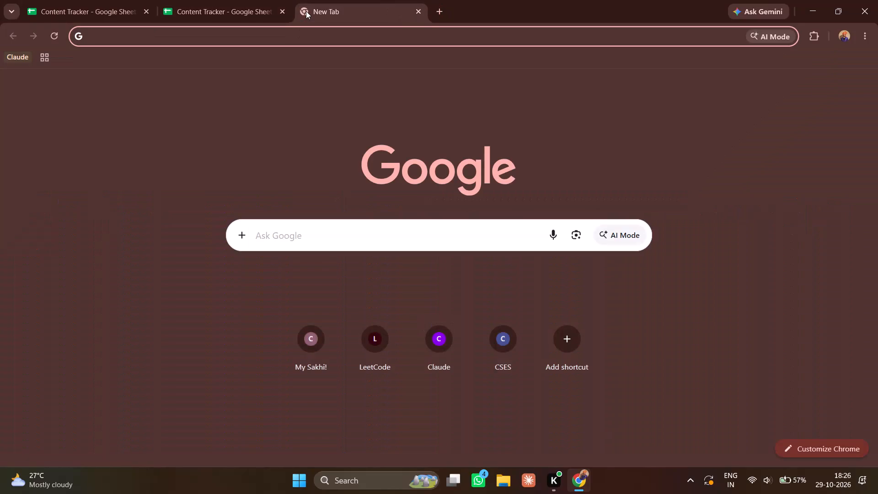
Open the Karigariandaz storefront at karigariandaz.myshopify.com in the new tab.
{"action": "type", "text": "karigariandaz"}
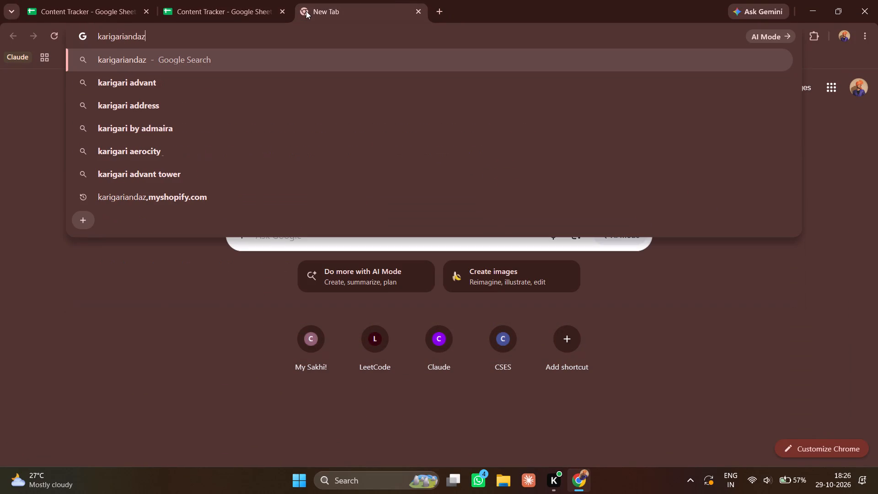
{"action": "key", "text": "period"}
{"action": "type", "text": "mu"}
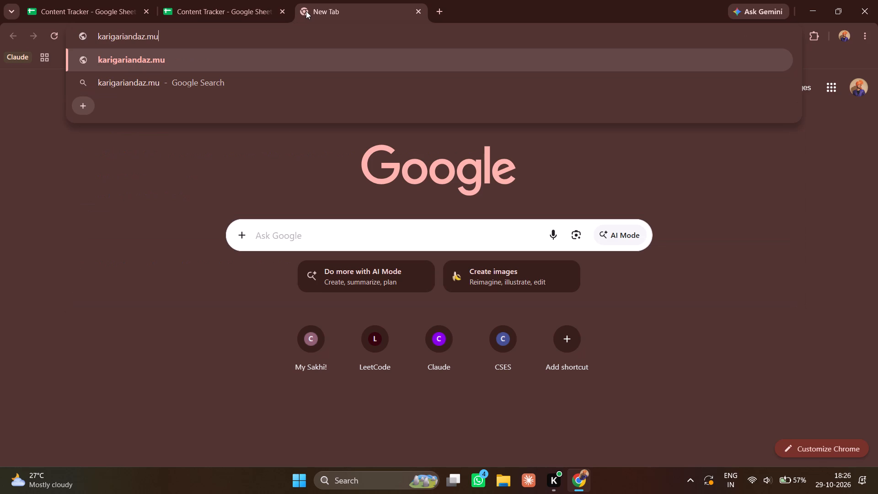
{"action": "key", "text": "BackSpace"}
{"action": "type", "text": "yshop"}
{"action": "type", "text": "ify.com"}
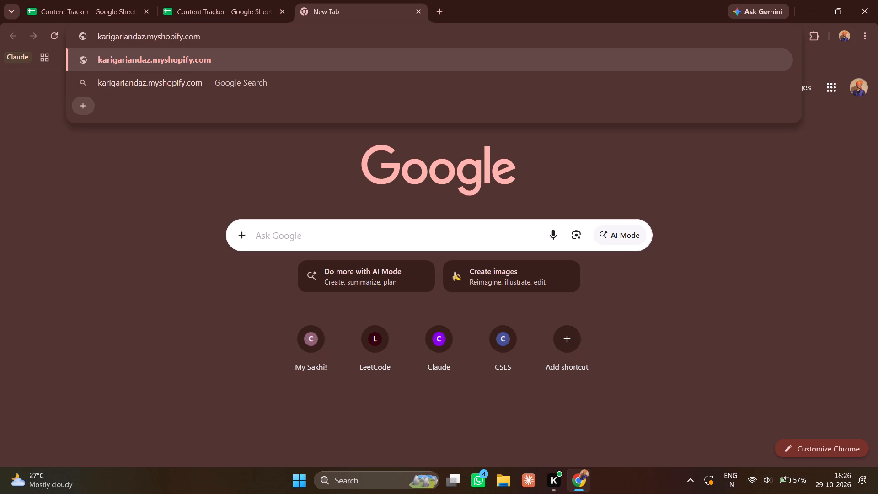
{"action": "key", "text": "Return"}
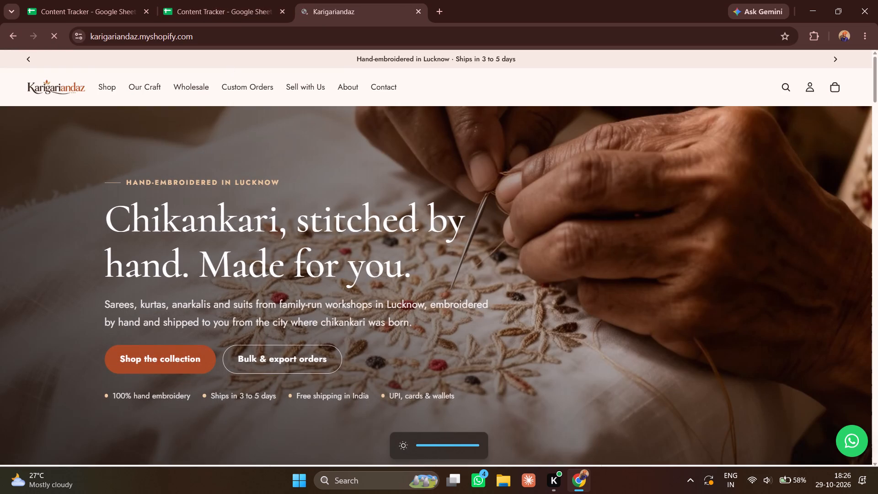
{"action": "left_click", "coordinate": [329, 222]}
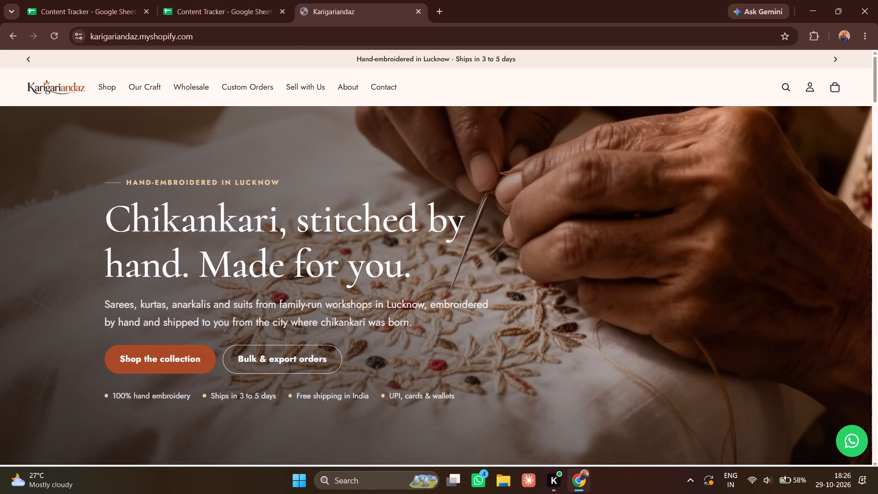
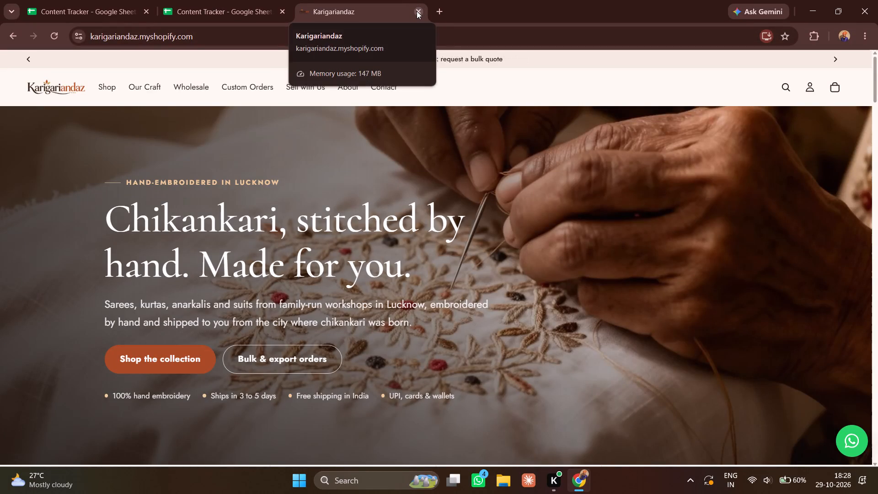
Close the Karigariandaz storefront and return to the older Content Tracker spreadsheet.
{"action": "left_click", "coordinate": [417, 11]}
{"action": "left_click", "coordinate": [49, 0]}
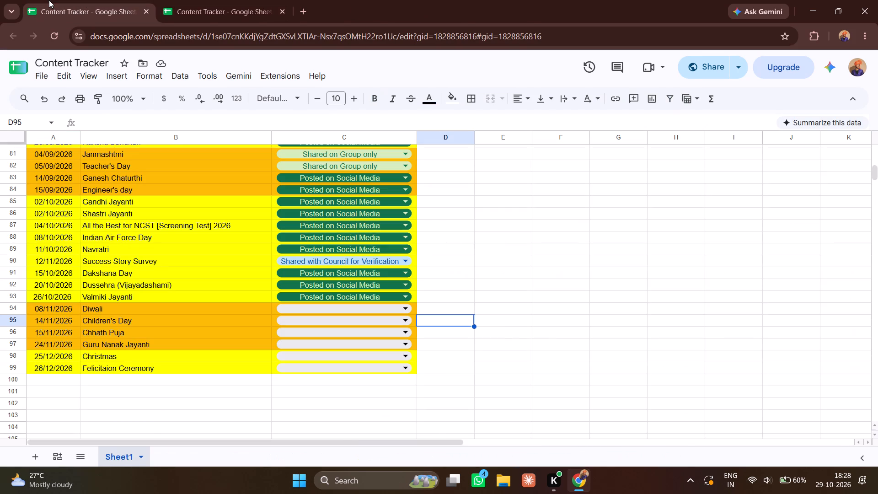
Switch to the DAAN Khabar 2026–27 Content Tracker and view the start of its Content Calendar sheet.
{"action": "key", "text": "super+v"}
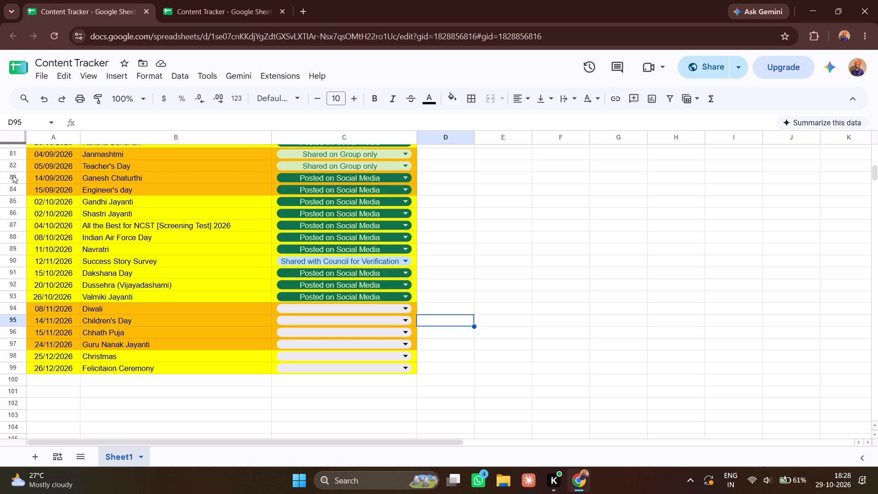
{"action": "left_click", "coordinate": [106, 8]}
{"action": "left_click", "coordinate": [184, 11]}
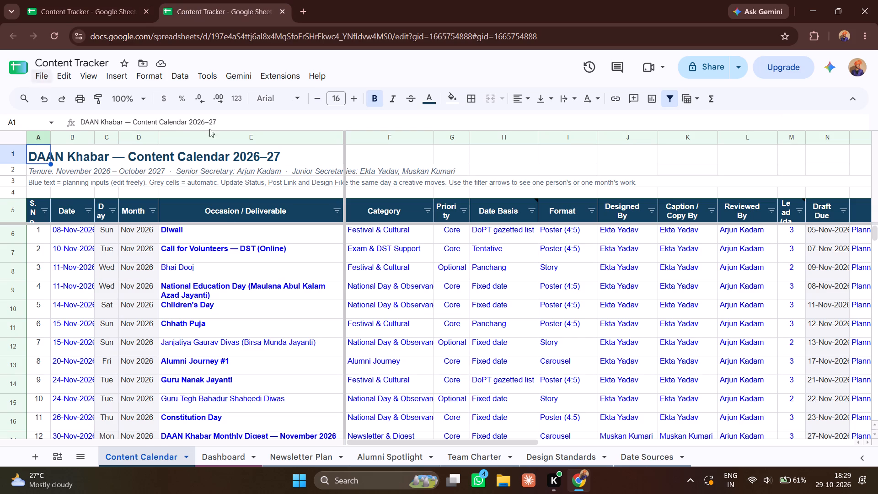
{"action": "scroll", "coordinate": [219, 337], "scroll_direction": "up", "scroll_amount": 1}
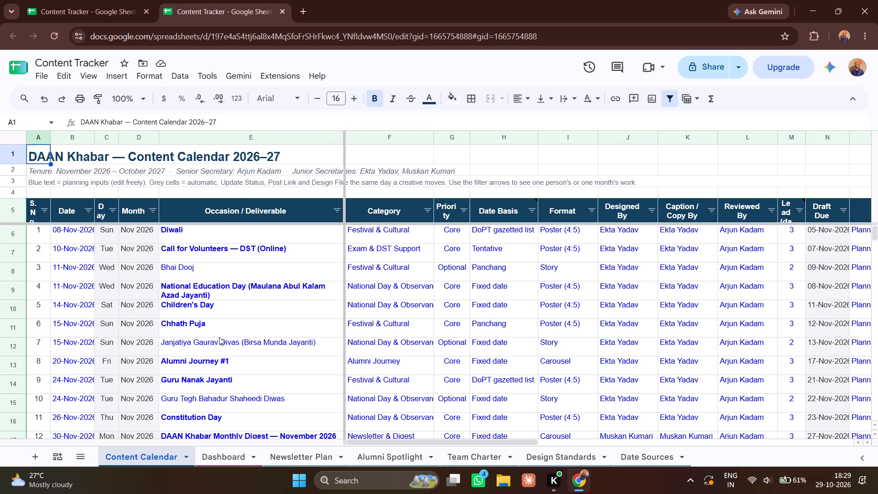
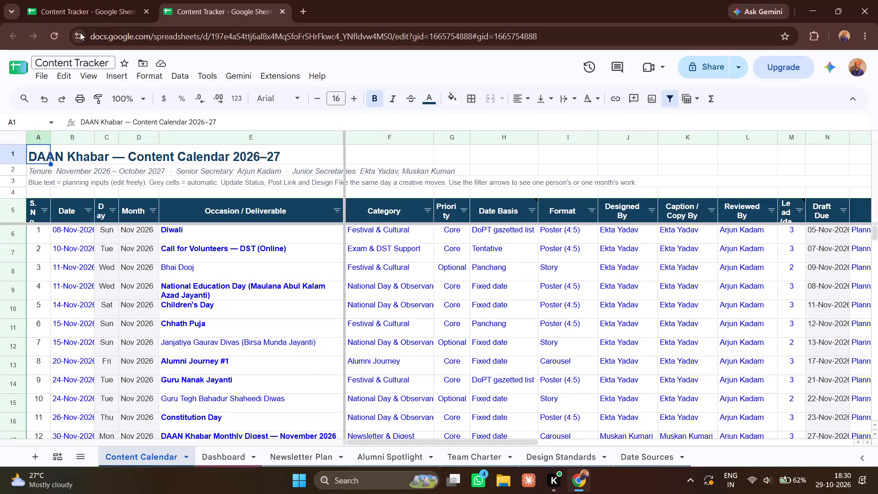
Compare the two trackers and examine the November 2026 to January 2027 entries in the 2026–27 Content Calendar.
{"action": "left_click", "coordinate": [84, 1]}
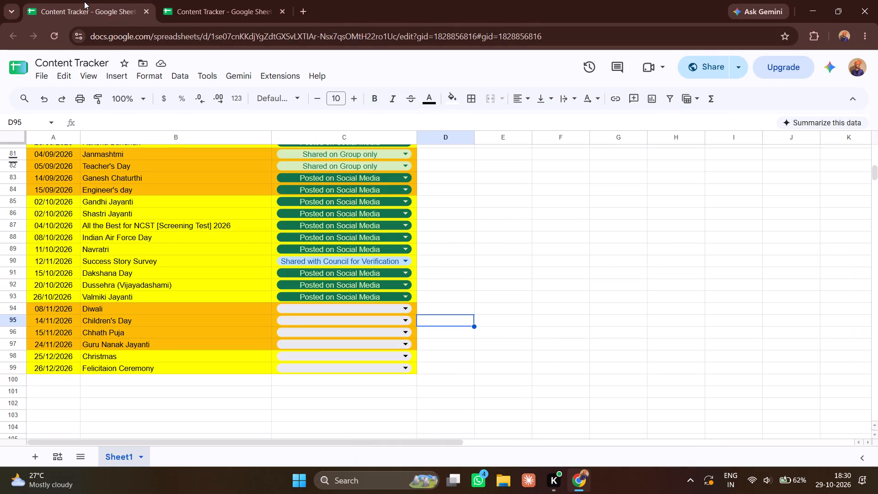
{"action": "left_click", "coordinate": [225, 5]}
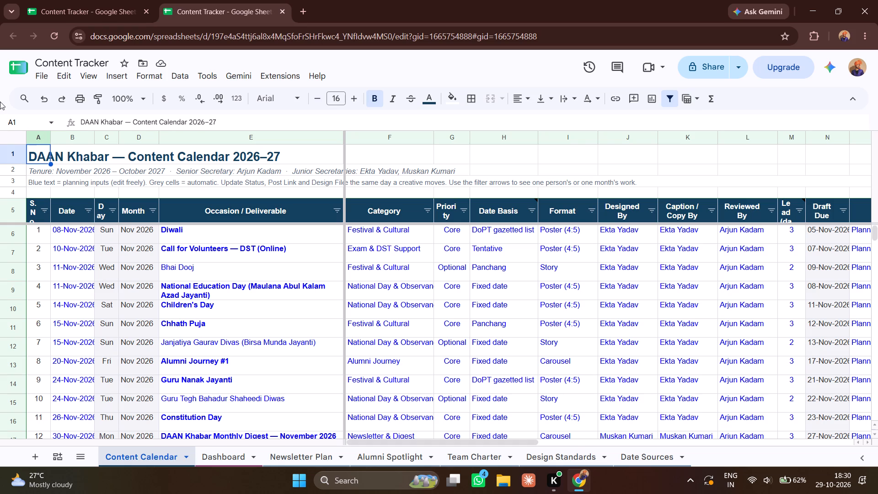
{"action": "left_click", "coordinate": [106, 16]}
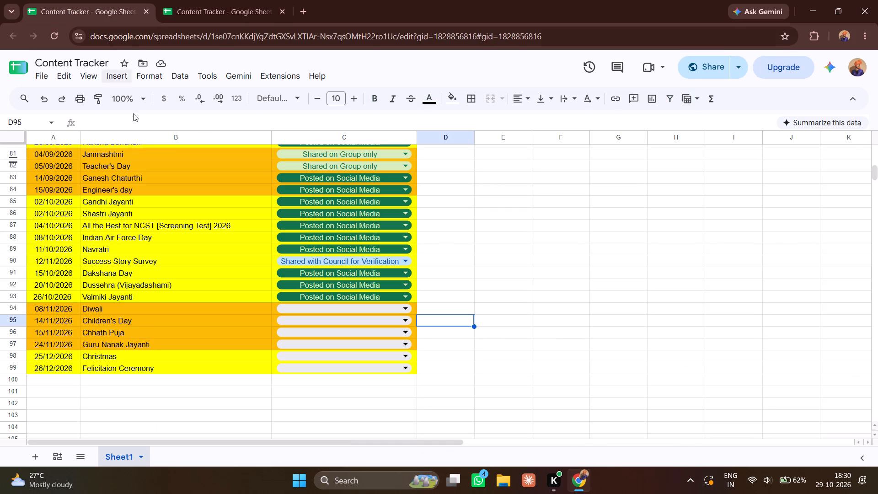
{"action": "left_click", "coordinate": [209, 0]}
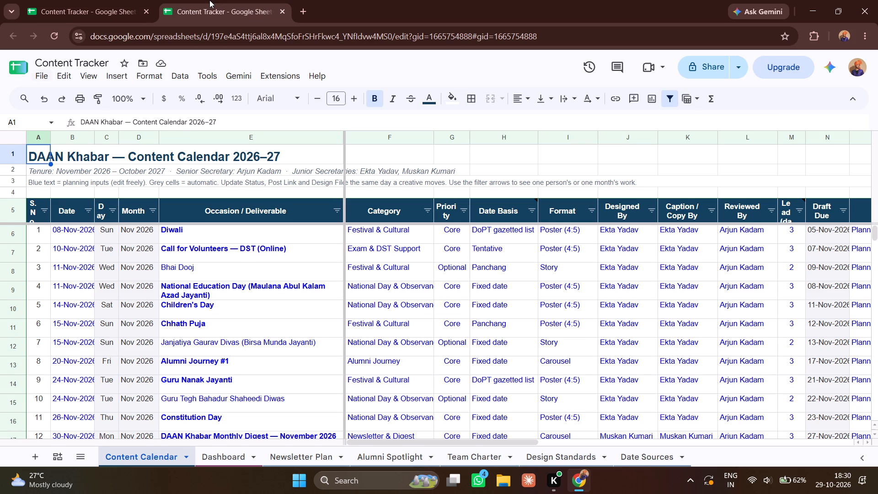
{"action": "scroll", "coordinate": [233, 349], "scroll_direction": "down", "scroll_amount": 4}
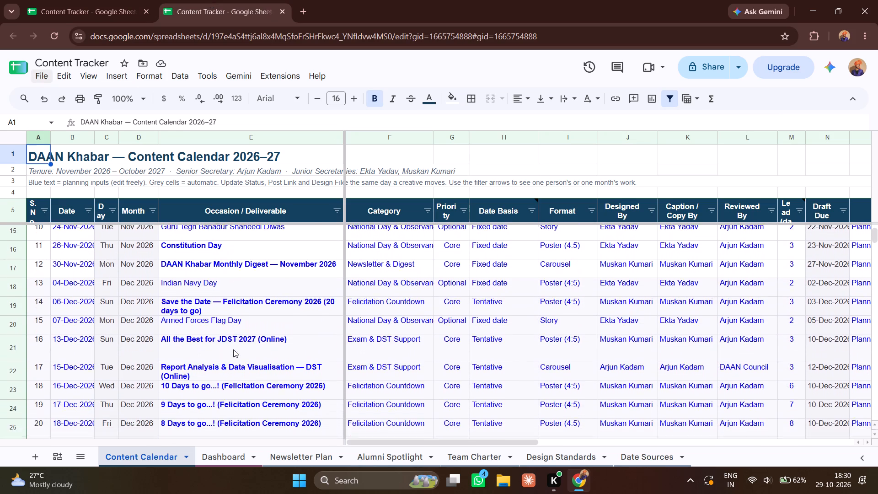
{"action": "scroll", "coordinate": [233, 349], "scroll_direction": "down", "scroll_amount": 3}
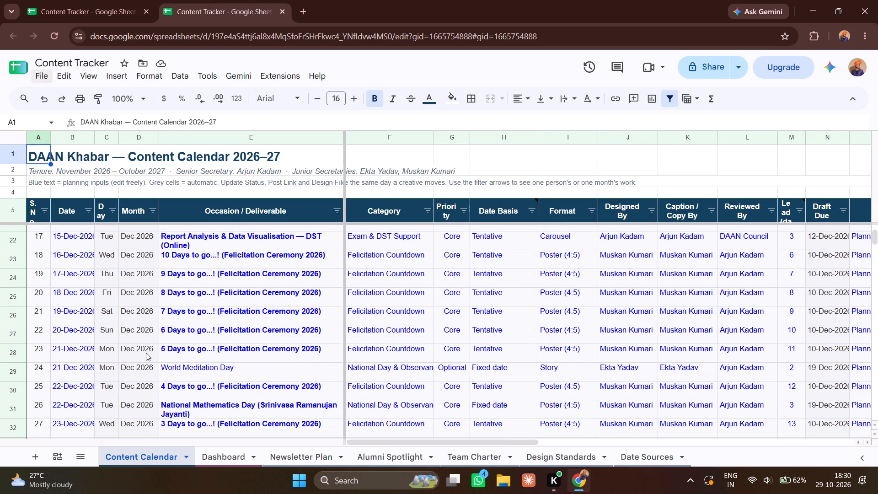
{"action": "scroll", "coordinate": [111, 378], "scroll_direction": "down", "scroll_amount": 2}
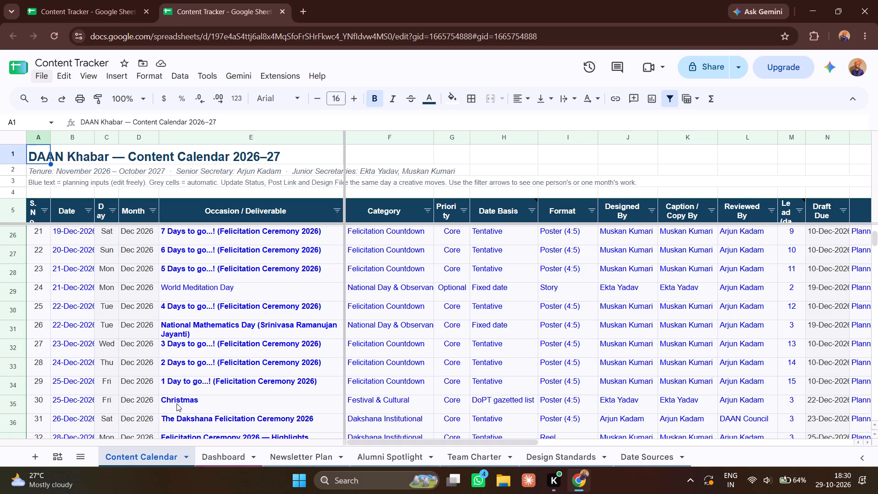
{"action": "scroll", "coordinate": [177, 403], "scroll_direction": "down", "scroll_amount": 1}
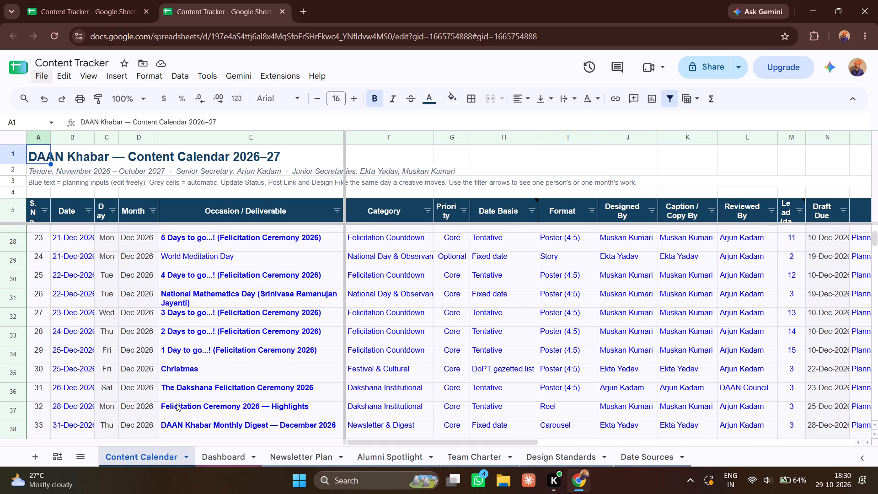
{"action": "scroll", "coordinate": [177, 403], "scroll_direction": "down", "scroll_amount": 1}
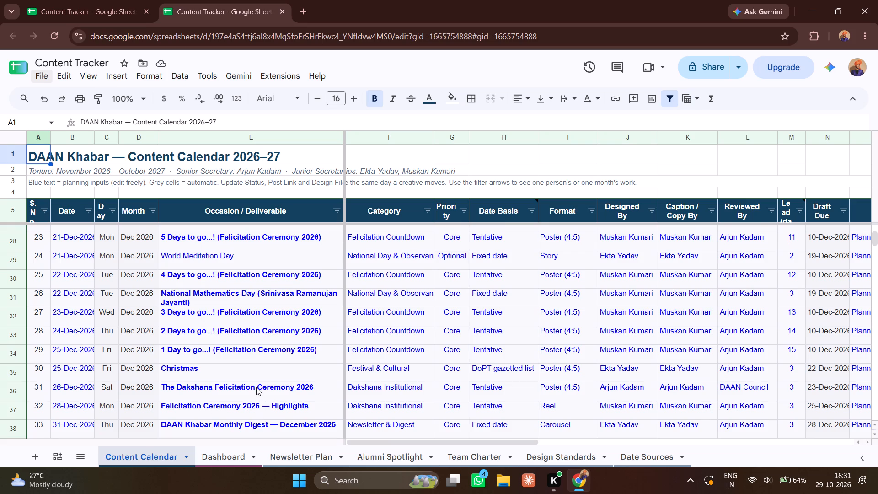
{"action": "scroll", "coordinate": [256, 387], "scroll_direction": "down", "scroll_amount": 3}
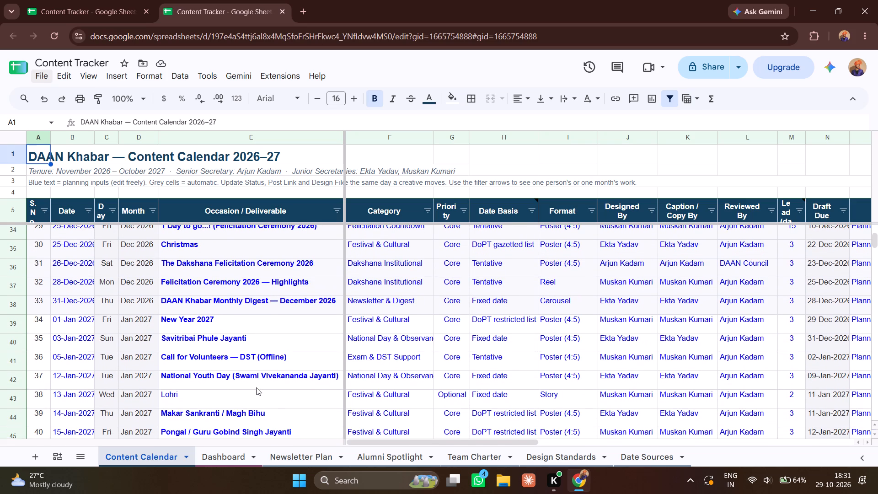
Return to the older Content Tracker and review its whole Festivals and Events list (2025-26), from the first entry to the last.
{"action": "left_click", "coordinate": [112, 0]}
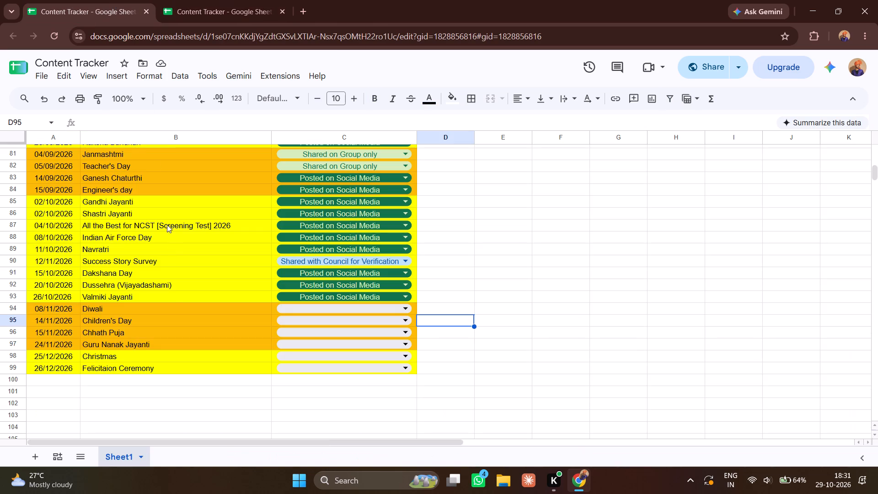
{"action": "scroll", "coordinate": [170, 301], "scroll_direction": "up", "scroll_amount": 8}
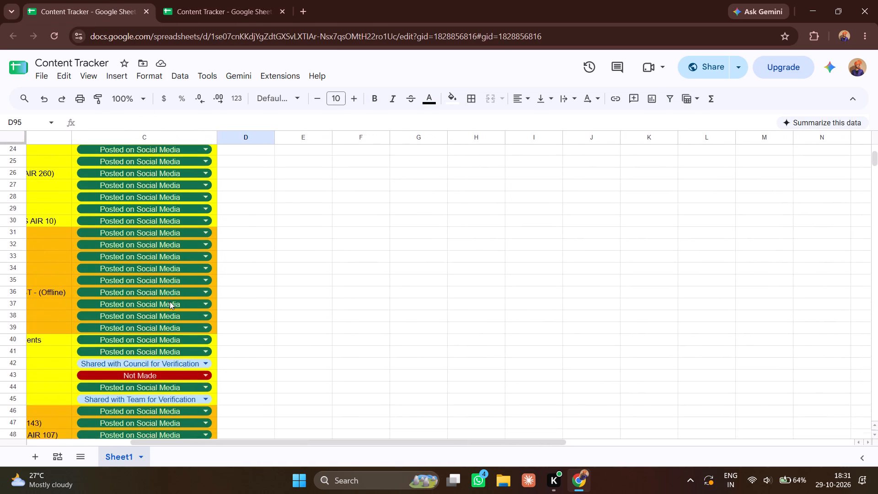
{"action": "scroll", "coordinate": [170, 301], "scroll_direction": "up", "scroll_amount": 8}
{"action": "scroll", "coordinate": [170, 301], "scroll_direction": "right", "scroll_amount": 5}
{"action": "scroll", "coordinate": [170, 301], "scroll_direction": "down", "scroll_amount": 2}
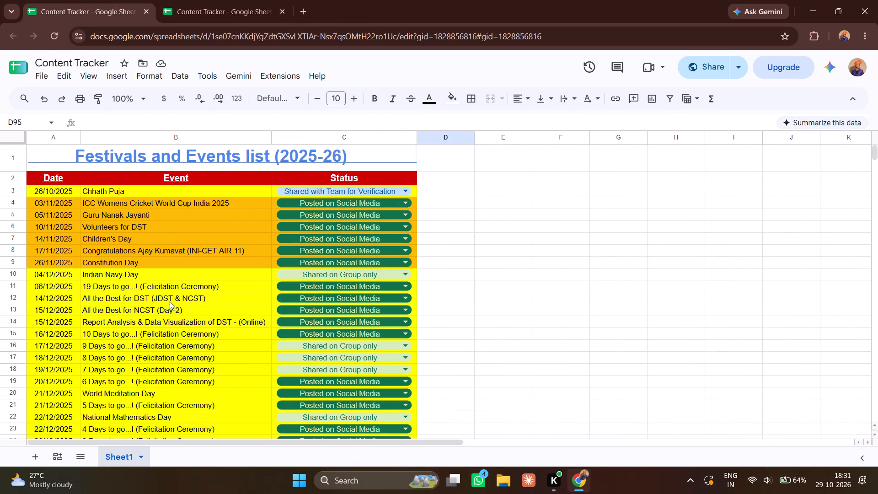
{"action": "scroll", "coordinate": [170, 301], "scroll_direction": "down", "scroll_amount": 6}
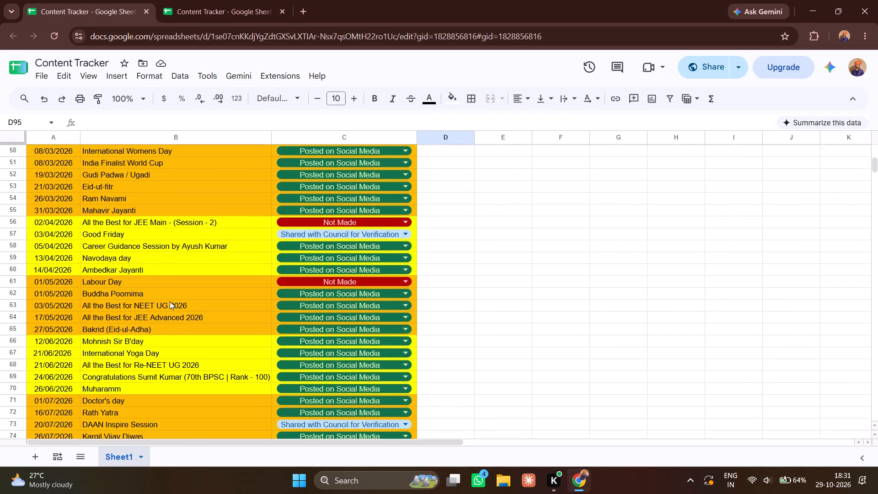
{"action": "scroll", "coordinate": [170, 301], "scroll_direction": "down", "scroll_amount": 5}
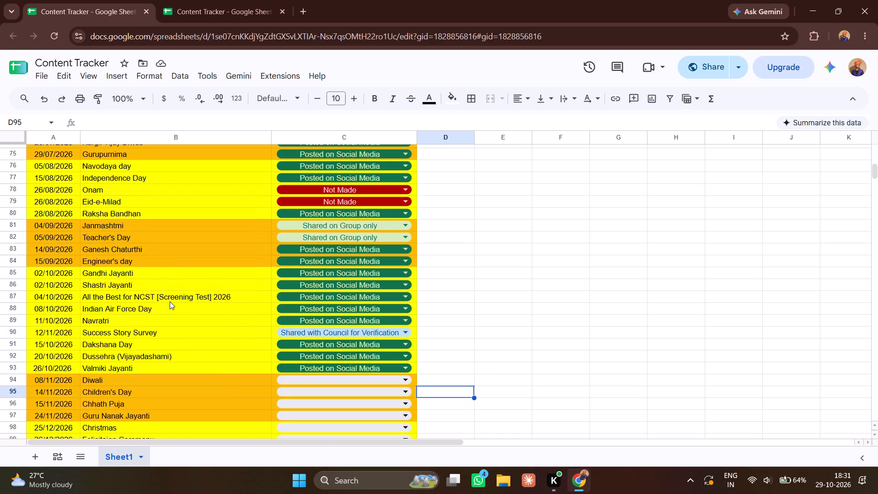
{"action": "scroll", "coordinate": [170, 301], "scroll_direction": "down", "scroll_amount": 1}
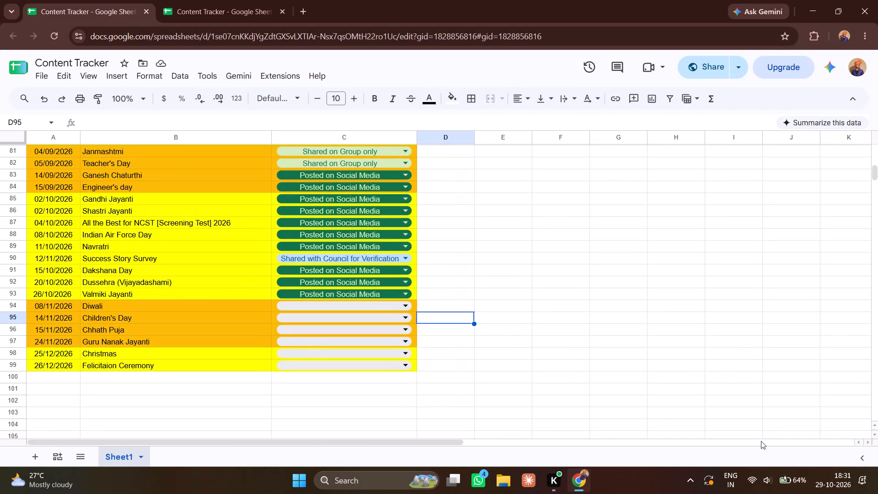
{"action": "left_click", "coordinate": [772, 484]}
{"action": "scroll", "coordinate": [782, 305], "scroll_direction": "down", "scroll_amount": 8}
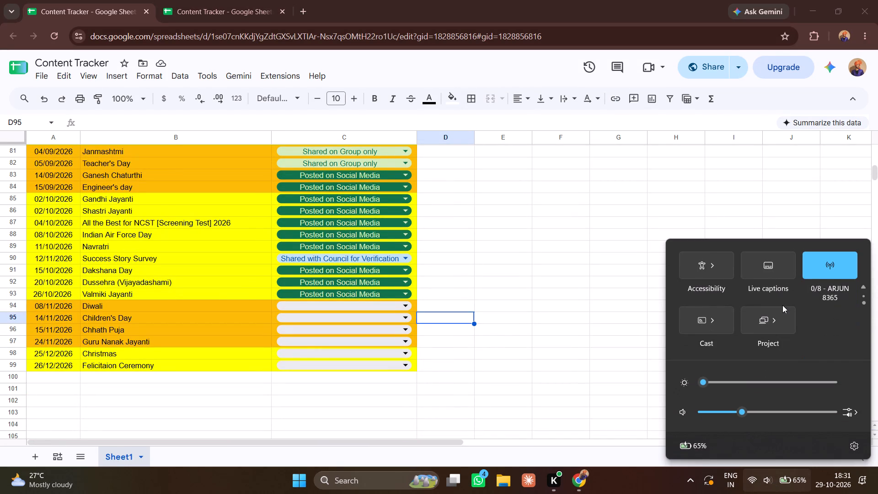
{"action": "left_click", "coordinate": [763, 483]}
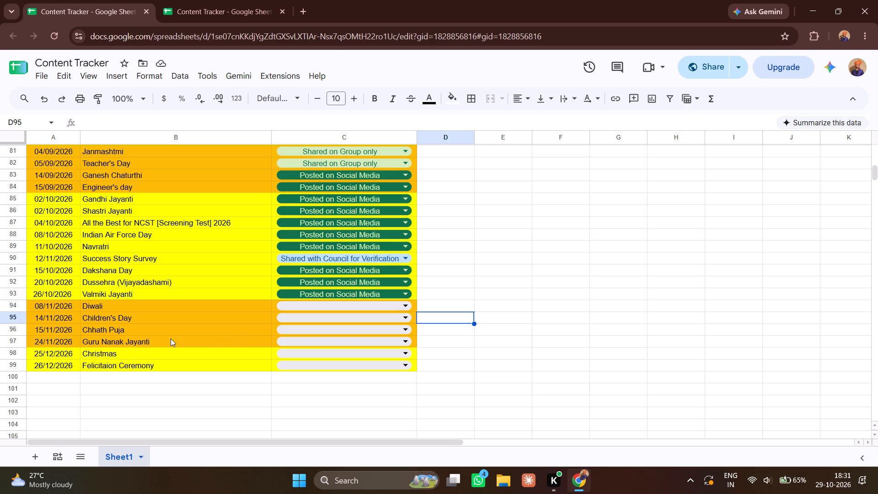
Delete the Felicitaion Ceremony and Christmas rows, dated 26/12/2026 and 25/12/2026, from the end of the older tracker's list.
{"action": "right_click", "coordinate": [8, 368]}
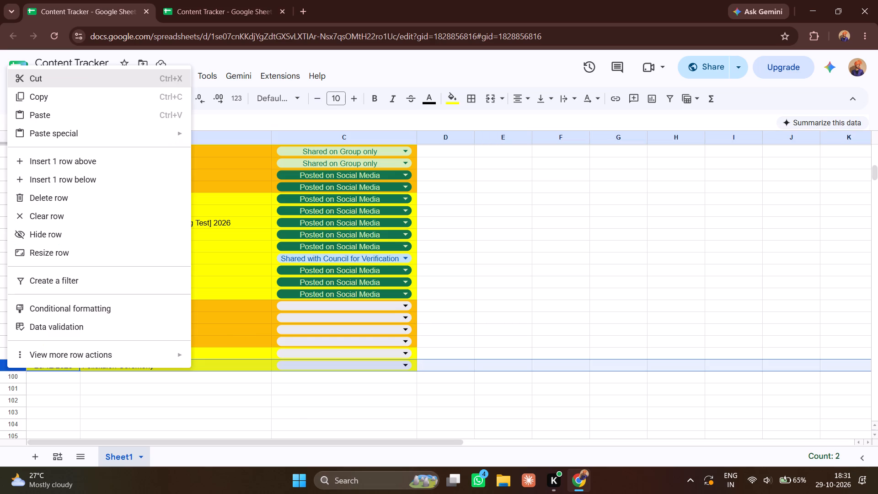
{"action": "left_click", "coordinate": [53, 198]}
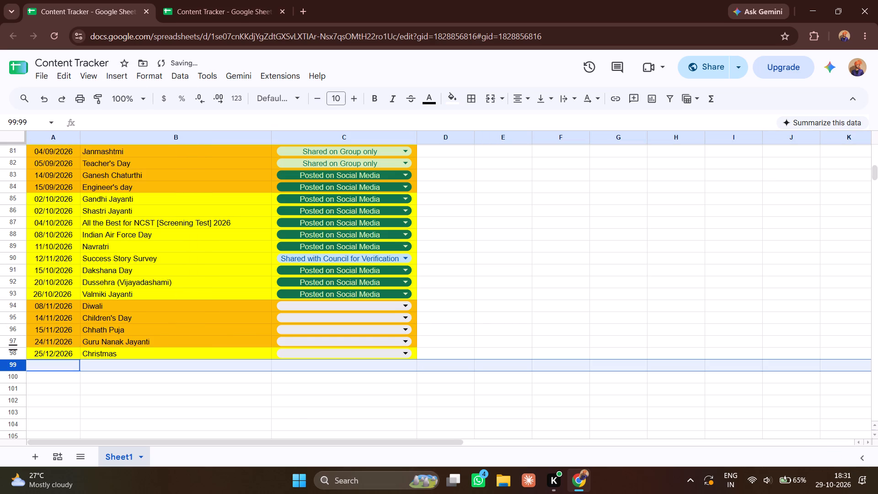
{"action": "right_click", "coordinate": [11, 355]}
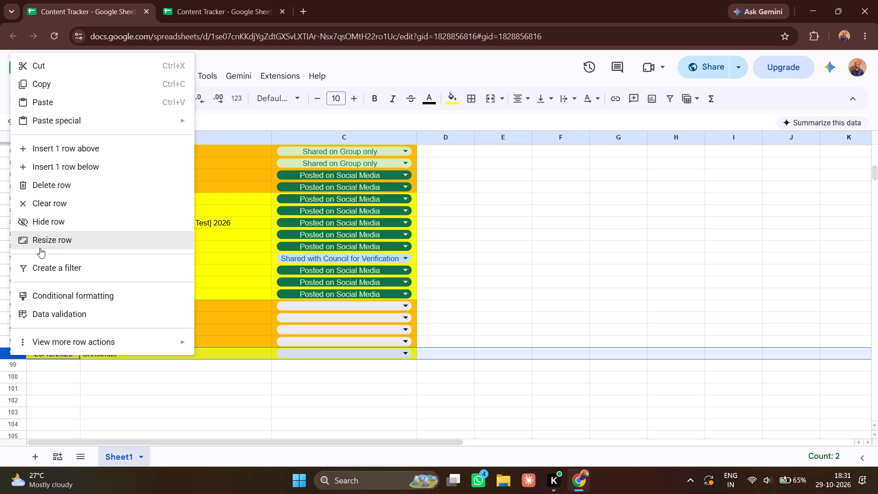
{"action": "left_click", "coordinate": [43, 180]}
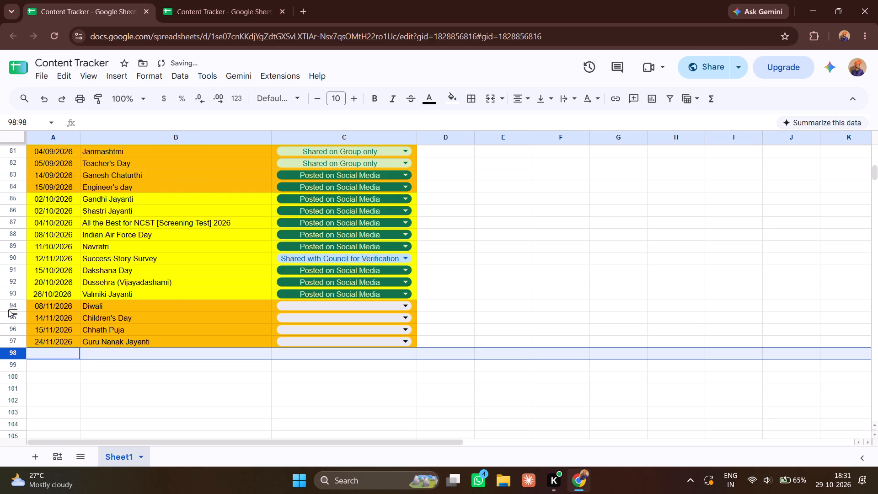
Delete rows 94–97 of the older tracker, covering the November 2026 events from Diwali to Guru Nanak Jayanti.
{"action": "left_click", "coordinate": [11, 306]}
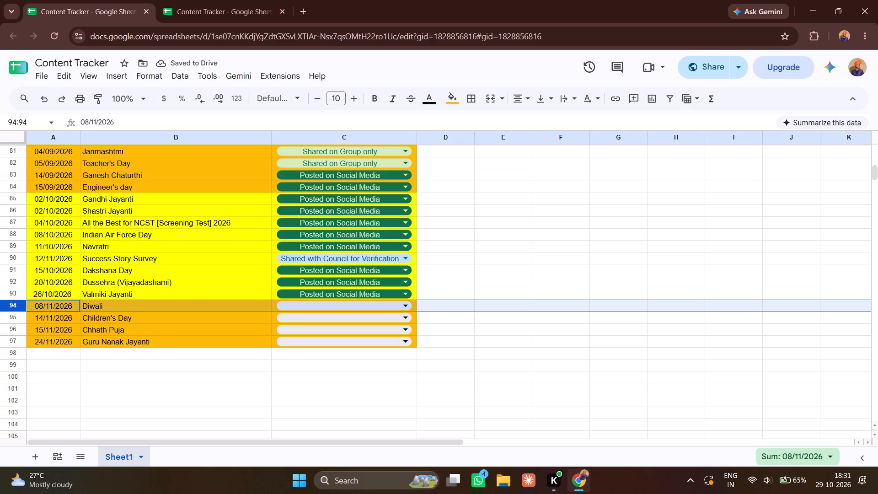
{"action": "key", "text": "shift+Down"}
{"action": "key", "text": "shift+Down"}
{"action": "key", "text": "shift+Down"}
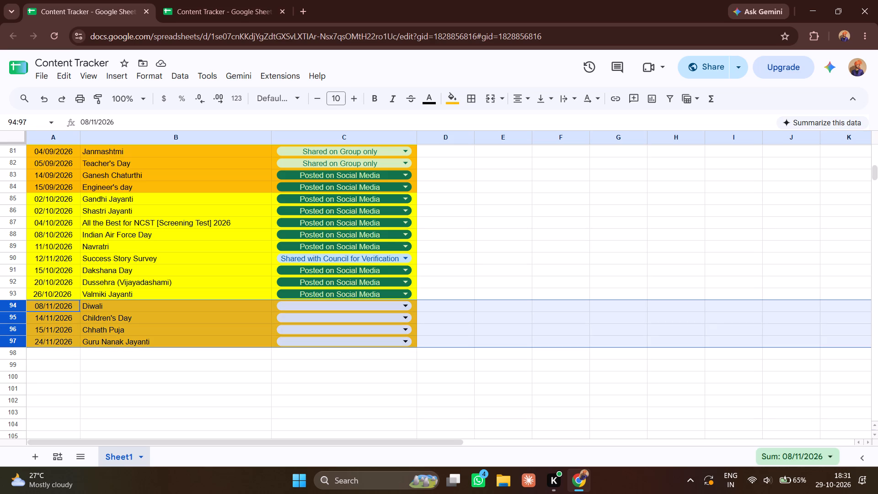
{"action": "right_click", "coordinate": [11, 306]}
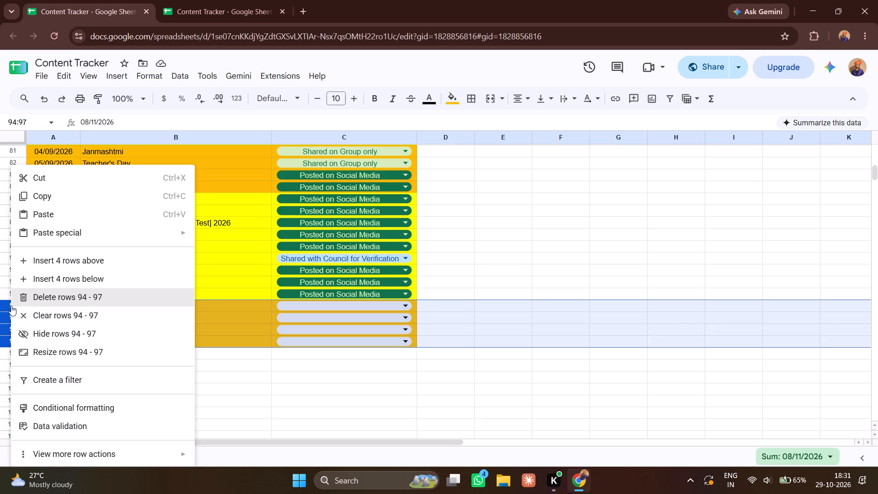
{"action": "left_click", "coordinate": [34, 298]}
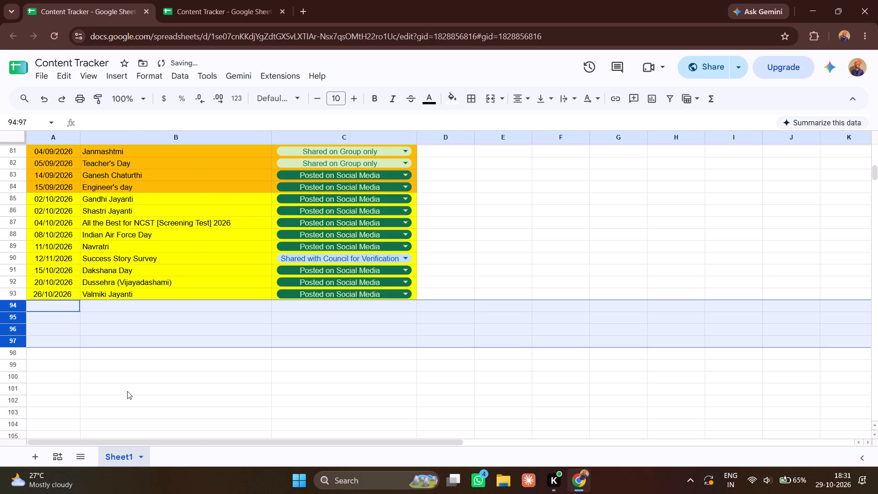
{"action": "left_click", "coordinate": [127, 391]}
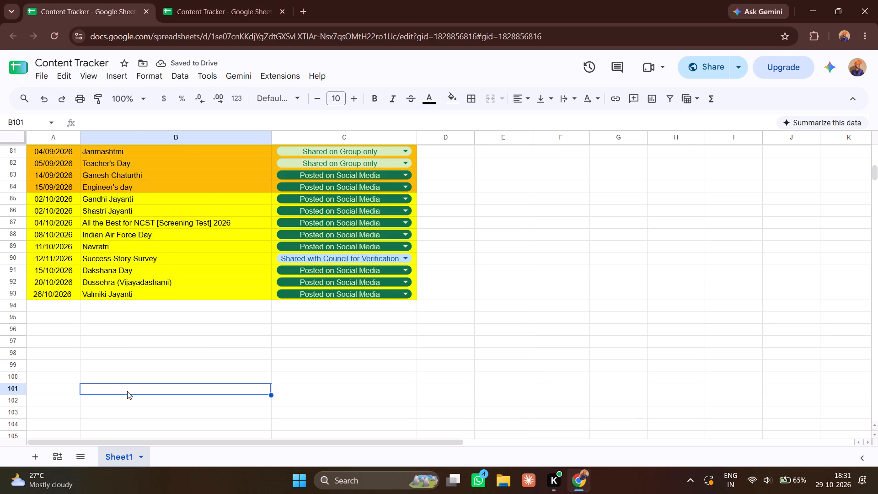
{"action": "left_click", "coordinate": [462, 332]}
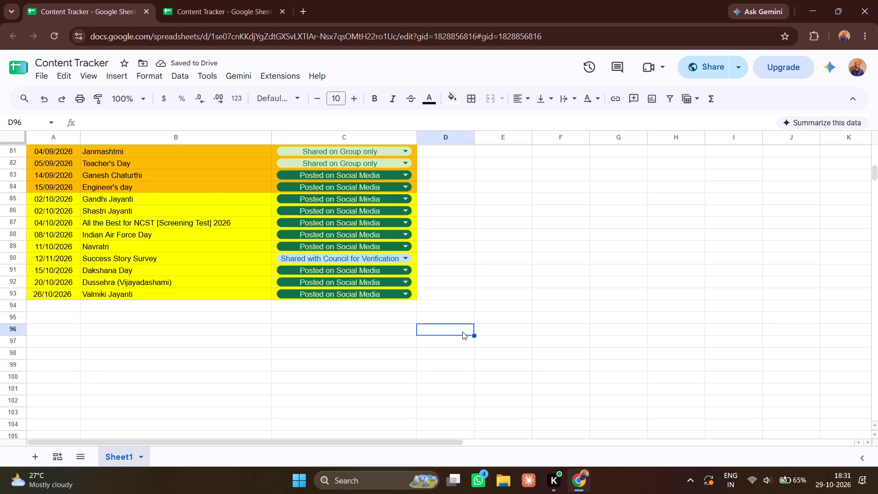
Switch to the DAAN Khabar 2026–27 tracker and delete the Day column from its Content Calendar sheet.
{"action": "scroll", "coordinate": [462, 332], "scroll_direction": "up", "scroll_amount": 12}
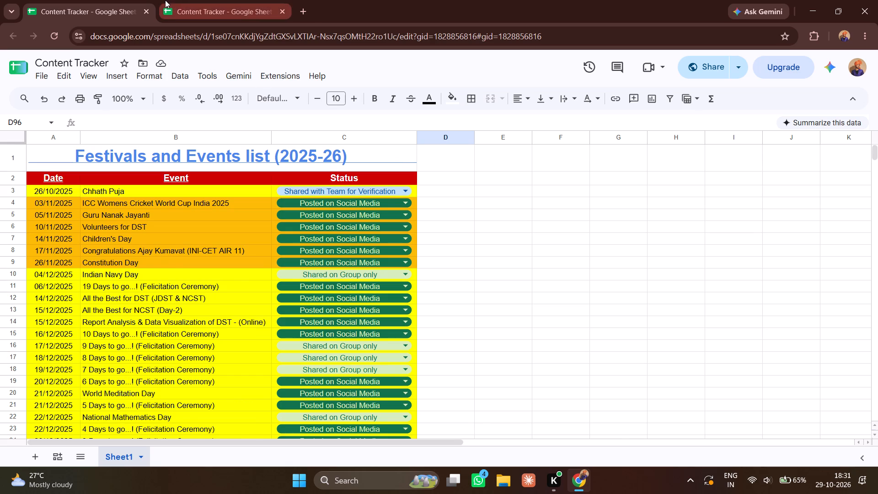
{"action": "left_click", "coordinate": [190, 6]}
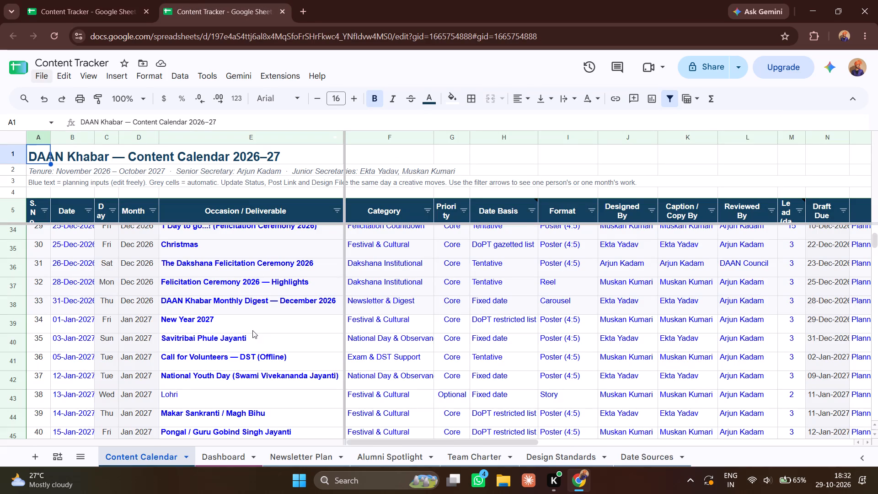
{"action": "scroll", "coordinate": [252, 330], "scroll_direction": "up", "scroll_amount": 14}
{"action": "scroll", "coordinate": [252, 330], "scroll_direction": "right", "scroll_amount": 1}
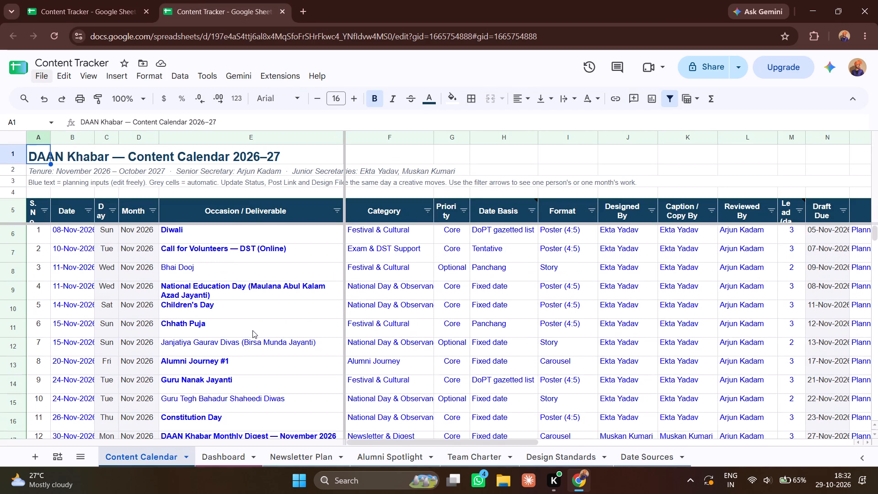
{"action": "scroll", "coordinate": [252, 330], "scroll_direction": "right", "scroll_amount": 1}
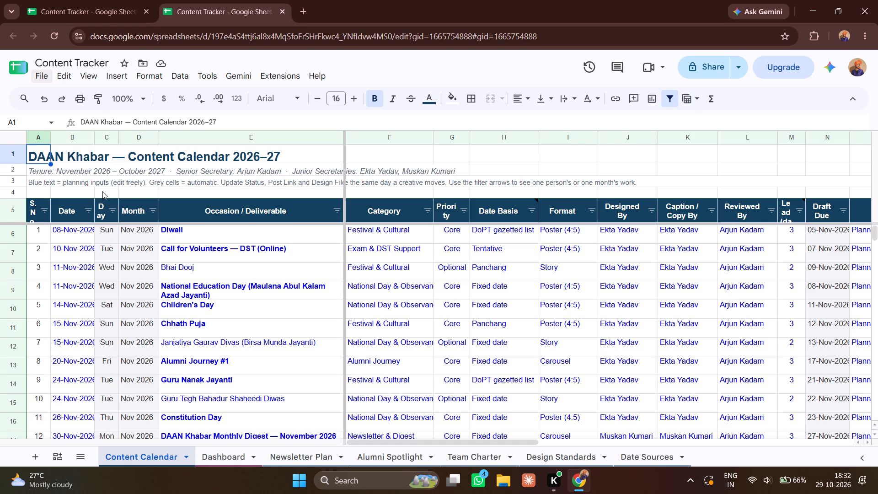
{"action": "right_click", "coordinate": [104, 209]}
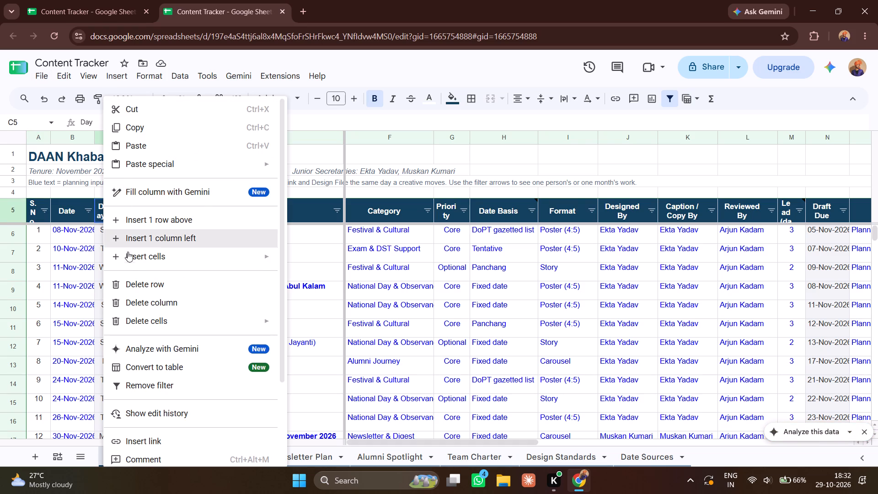
{"action": "left_click", "coordinate": [135, 304]}
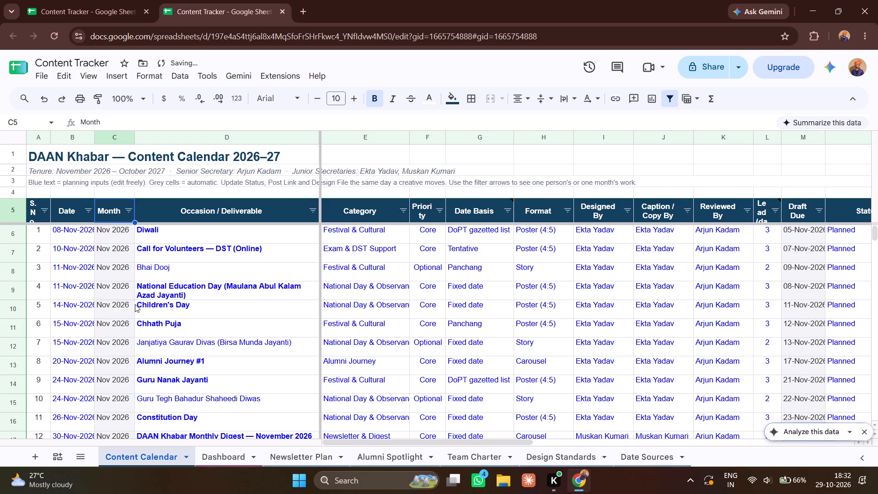
Delete the Month column from the Content Calendar sheet.
{"action": "right_click", "coordinate": [118, 206]}
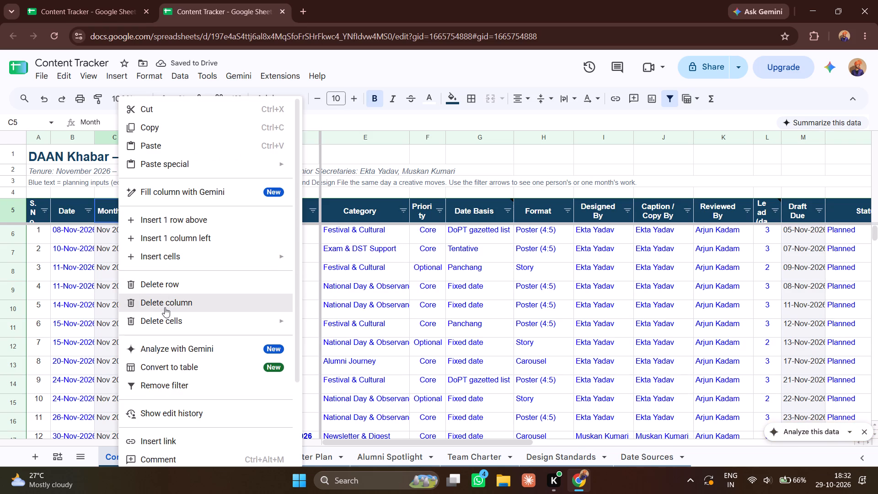
{"action": "left_click", "coordinate": [161, 298]}
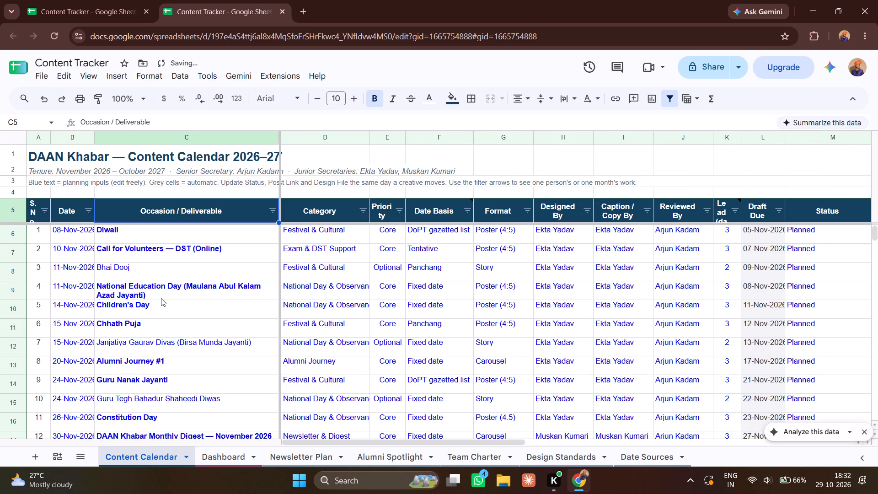
Look through the Content Calendar's entries from November 2026 down past the end of the list.
{"action": "scroll", "coordinate": [140, 272], "scroll_direction": "right", "scroll_amount": 1}
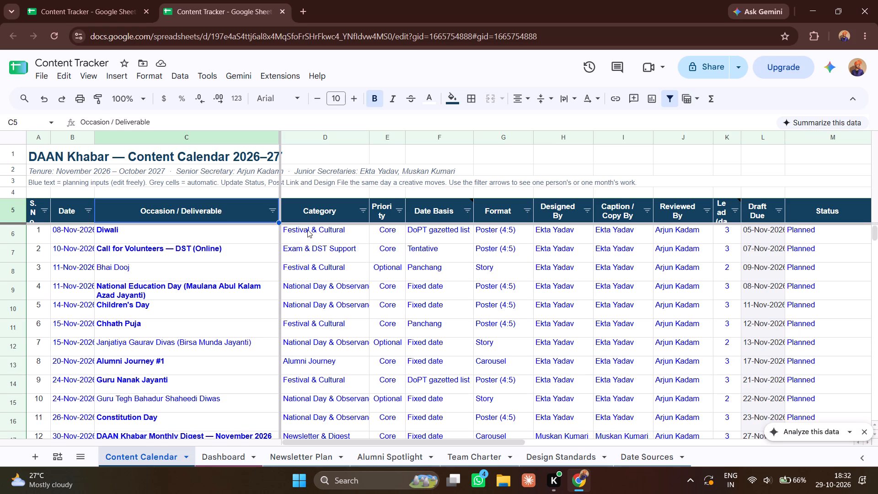
{"action": "scroll", "coordinate": [311, 266], "scroll_direction": "down", "scroll_amount": 9}
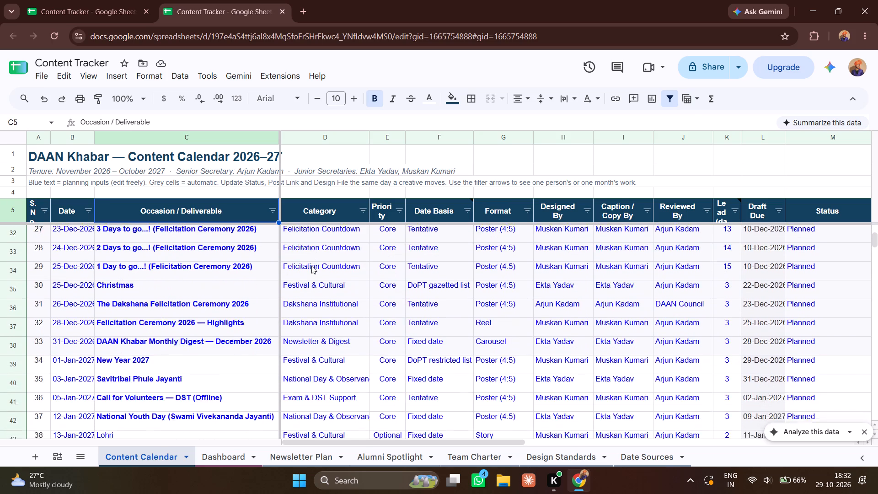
{"action": "scroll", "coordinate": [311, 266], "scroll_direction": "down", "scroll_amount": 6}
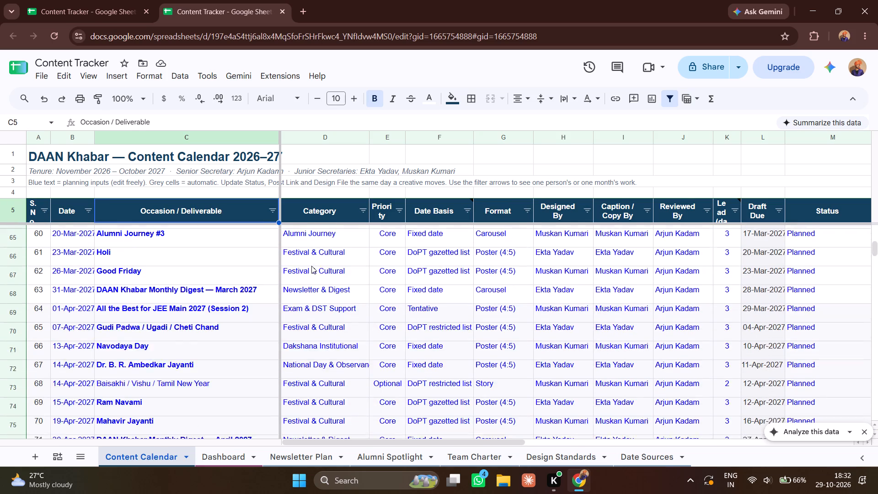
{"action": "scroll", "coordinate": [311, 266], "scroll_direction": "down", "scroll_amount": 5}
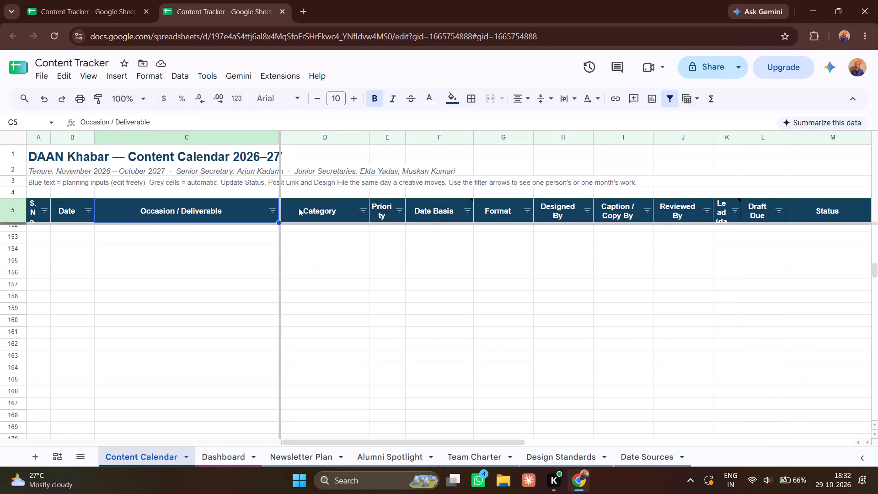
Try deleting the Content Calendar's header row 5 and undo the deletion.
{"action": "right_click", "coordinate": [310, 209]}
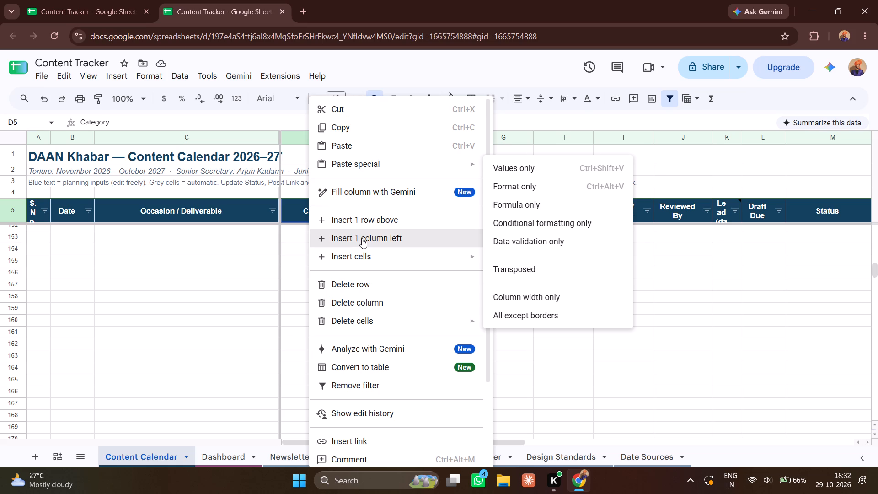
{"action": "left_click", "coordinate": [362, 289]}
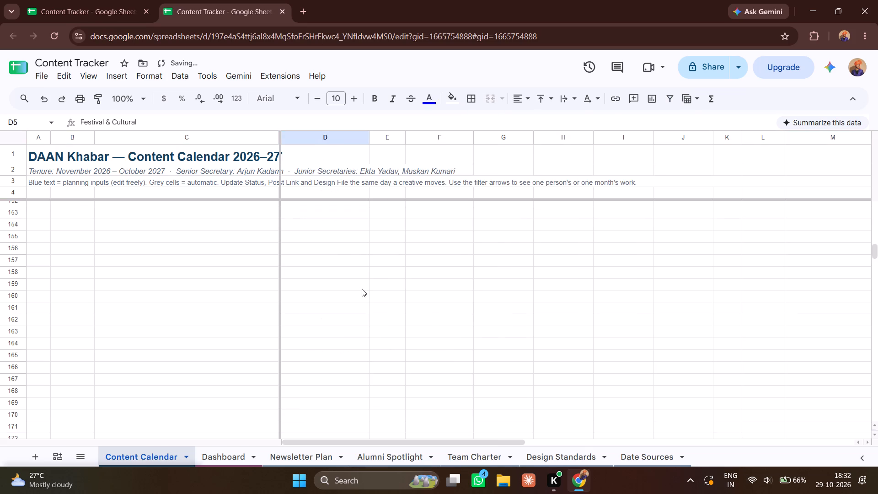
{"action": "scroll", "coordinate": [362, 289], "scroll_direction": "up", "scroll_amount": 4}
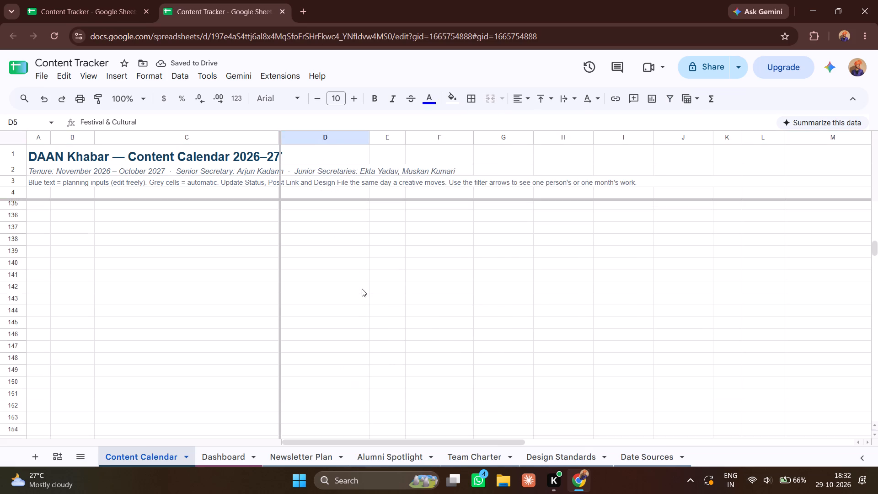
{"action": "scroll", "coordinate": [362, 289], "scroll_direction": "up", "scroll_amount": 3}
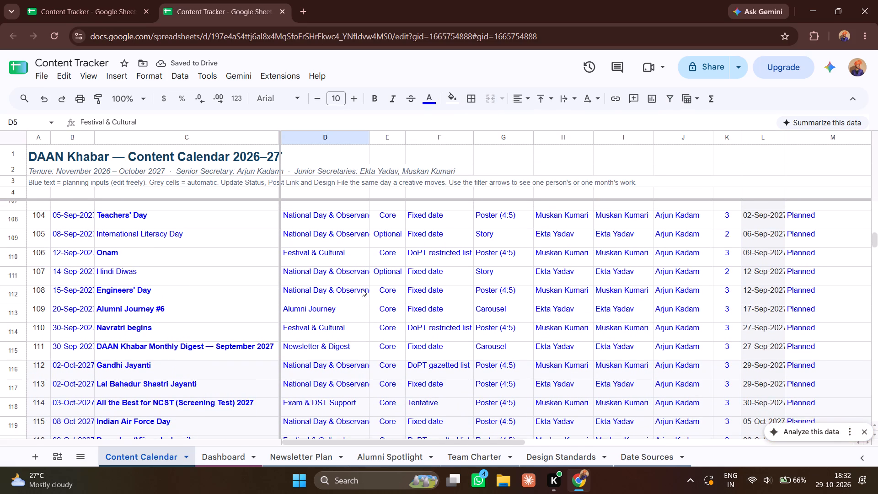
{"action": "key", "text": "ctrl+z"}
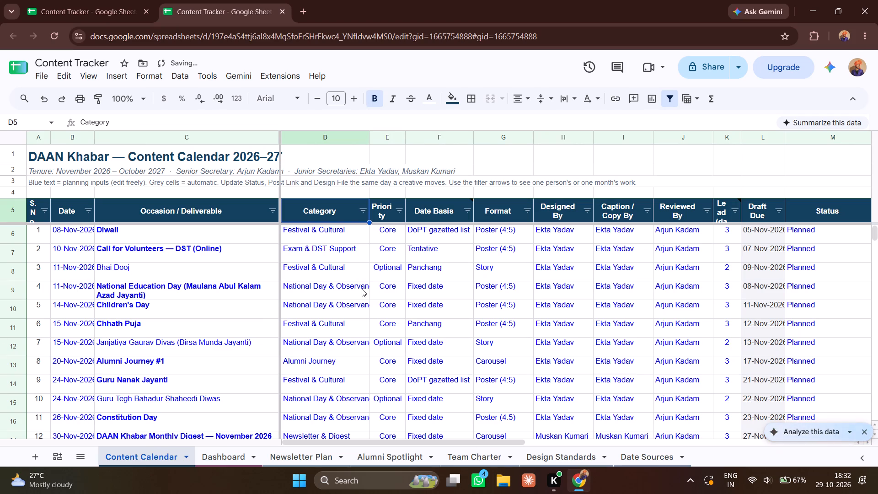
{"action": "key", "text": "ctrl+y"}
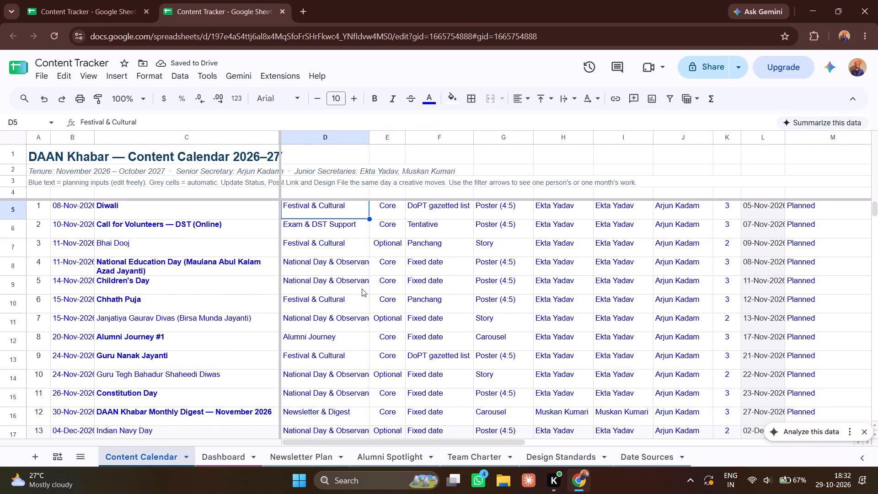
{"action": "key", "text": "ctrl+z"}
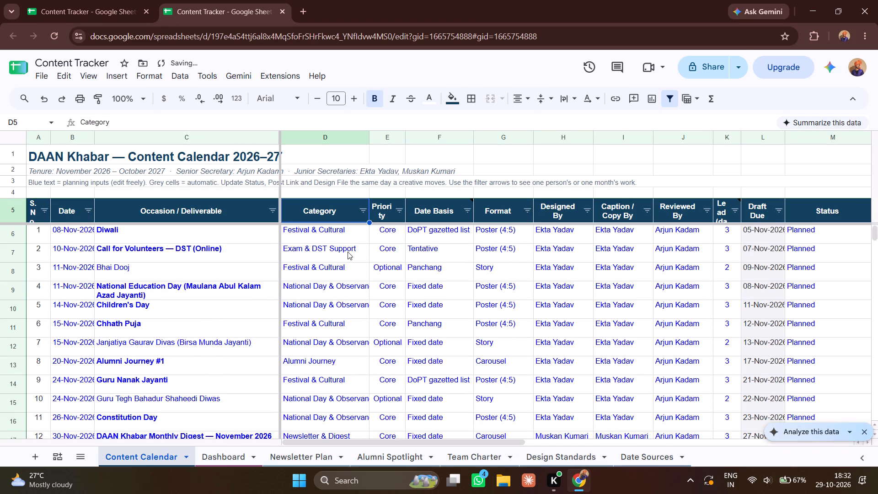
Delete the Category, Priority, Date Basis and Format columns from the Content Calendar.
{"action": "right_click", "coordinate": [332, 217]}
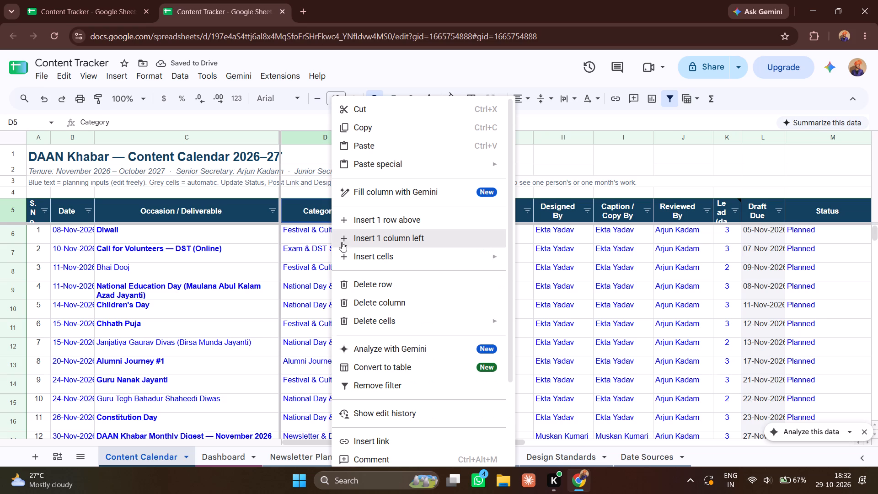
{"action": "left_click", "coordinate": [352, 302]}
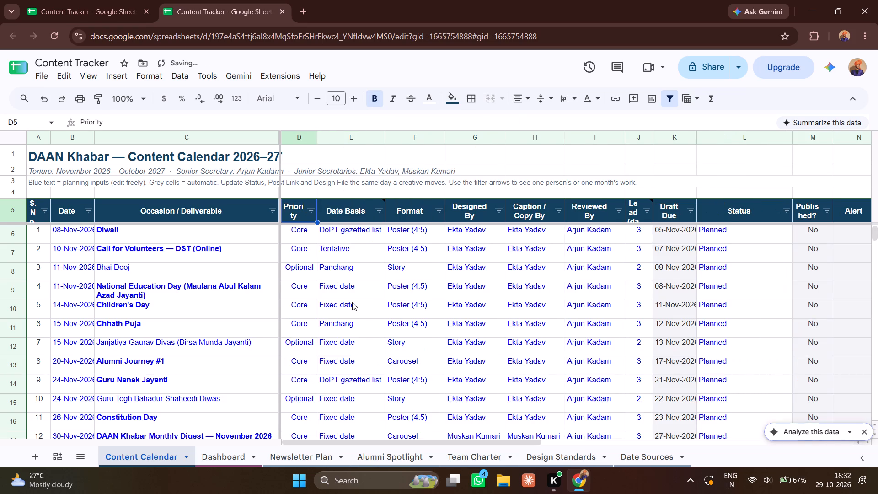
{"action": "right_click", "coordinate": [301, 218]}
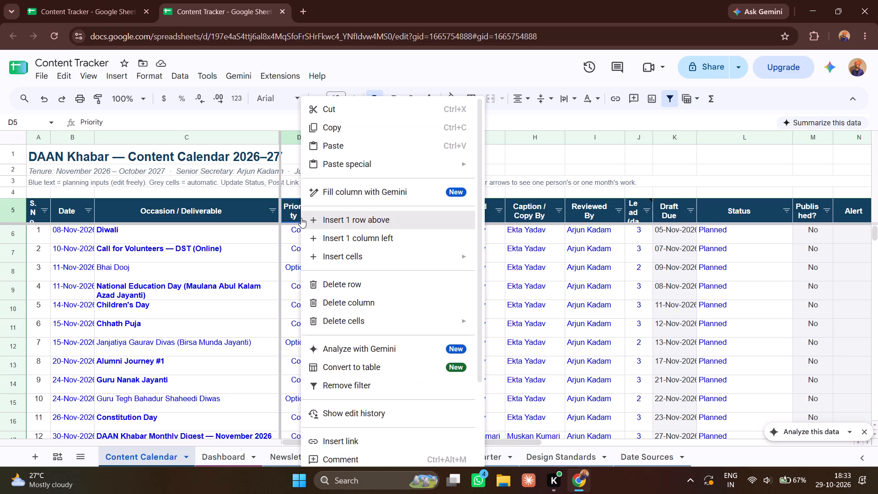
{"action": "left_click", "coordinate": [326, 299]}
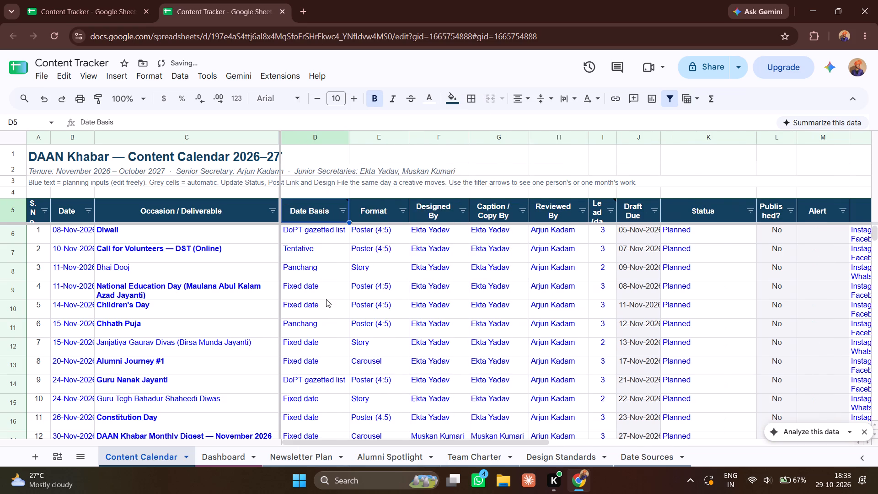
Delete the Date Basis and Format columns from the Content Calendar sheet.
{"action": "right_click", "coordinate": [303, 209]}
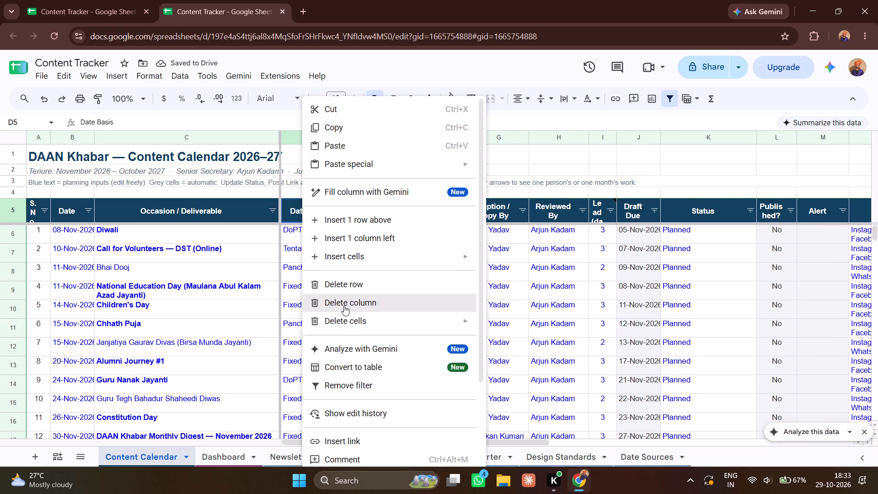
{"action": "left_click", "coordinate": [344, 306]}
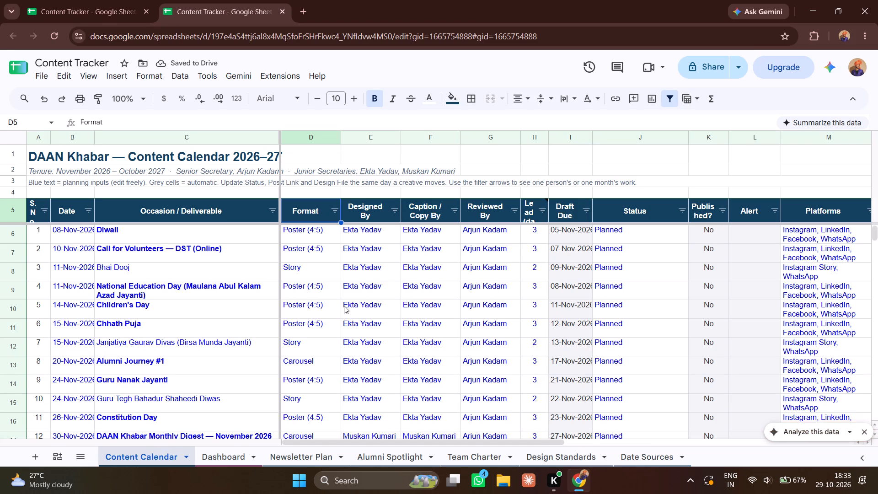
{"action": "scroll", "coordinate": [344, 306], "scroll_direction": "down", "scroll_amount": 6}
{"action": "scroll", "coordinate": [344, 306], "scroll_direction": "up", "scroll_amount": 1}
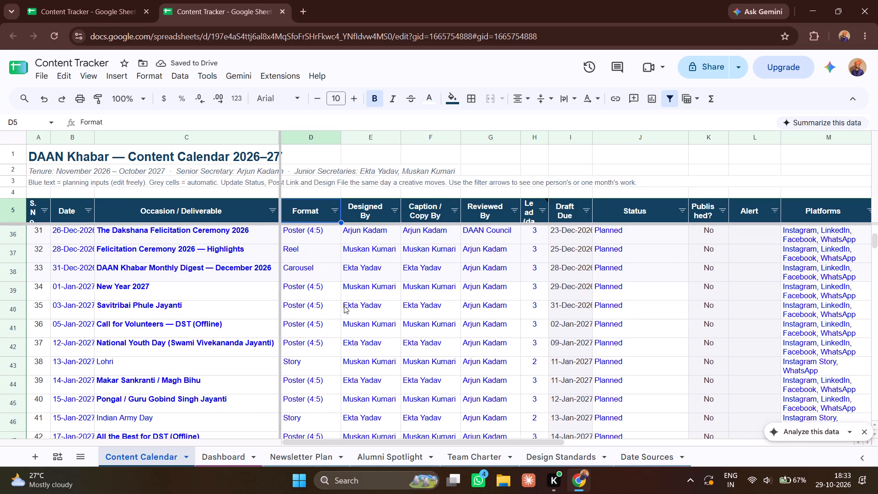
{"action": "scroll", "coordinate": [344, 306], "scroll_direction": "up", "scroll_amount": 5}
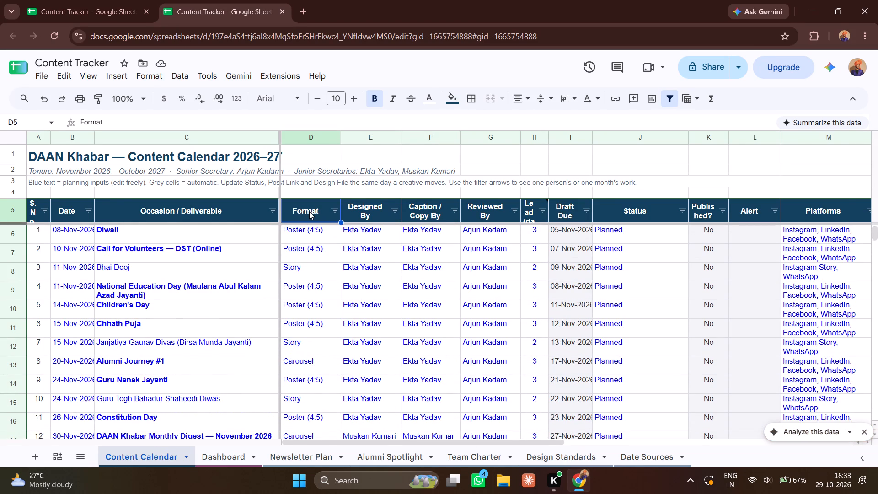
{"action": "right_click", "coordinate": [309, 211]}
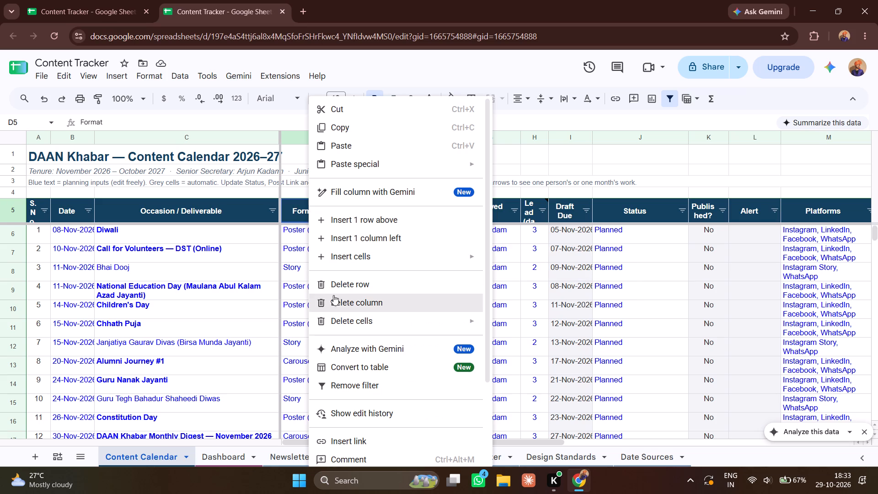
{"action": "left_click", "coordinate": [335, 300]}
Look over the Content Calendar's remaining columns and its entries from November 2026 down to August 2027.
{"action": "scroll", "coordinate": [145, 272], "scroll_direction": "right", "scroll_amount": 1}
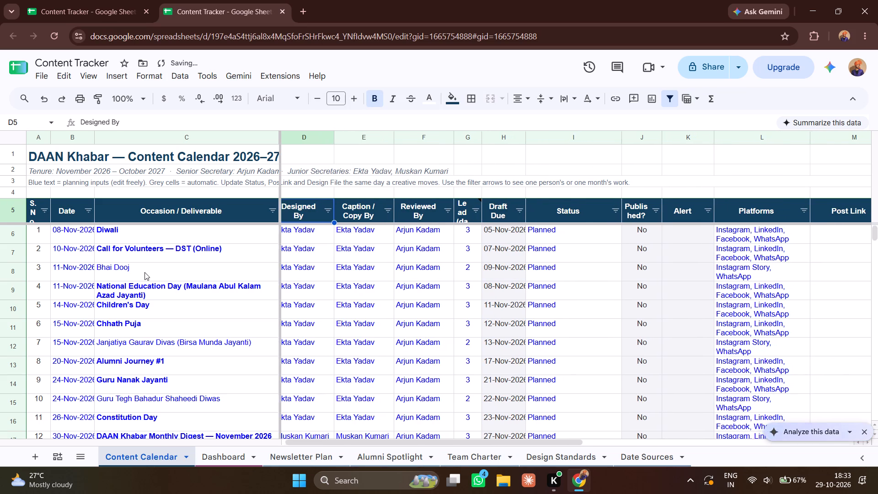
{"action": "scroll", "coordinate": [145, 272], "scroll_direction": "right", "scroll_amount": 1}
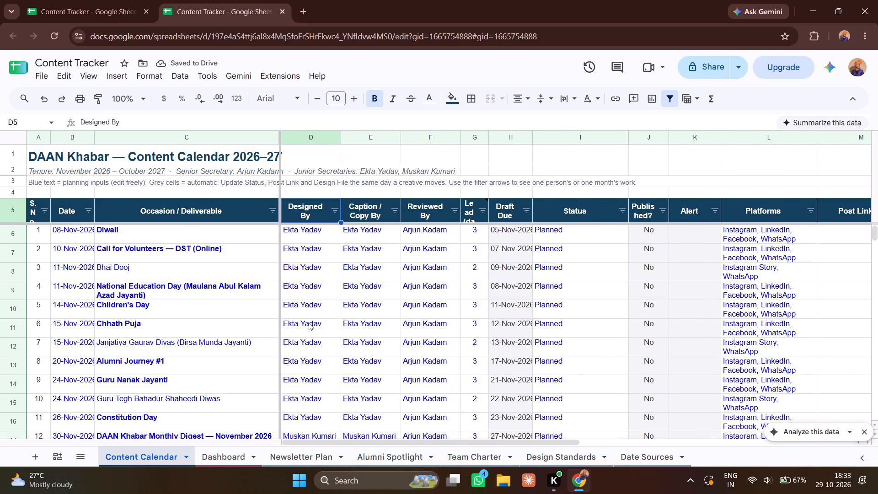
{"action": "scroll", "coordinate": [309, 322], "scroll_direction": "down", "scroll_amount": 8}
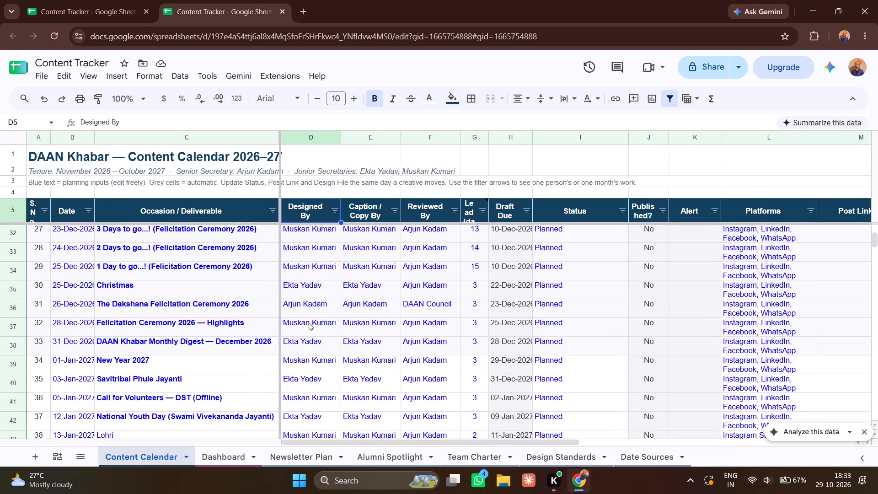
{"action": "scroll", "coordinate": [309, 322], "scroll_direction": "down", "scroll_amount": 9}
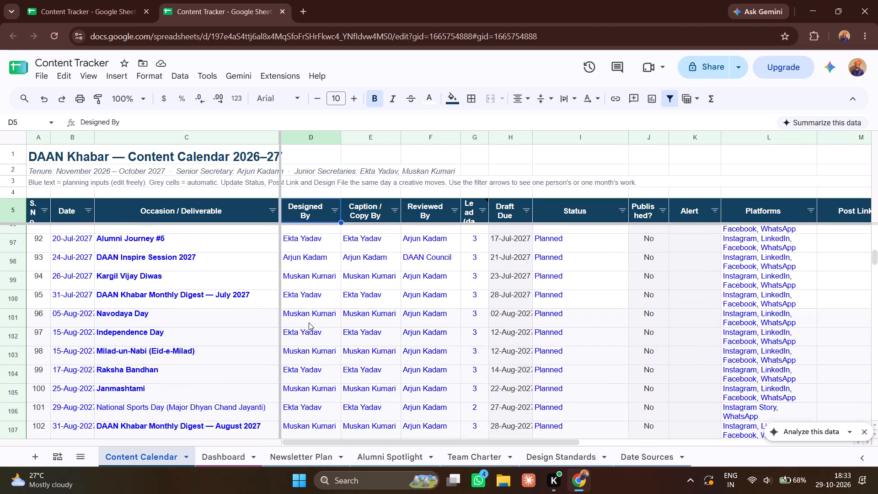
{"action": "scroll", "coordinate": [309, 322], "scroll_direction": "up", "scroll_amount": 14}
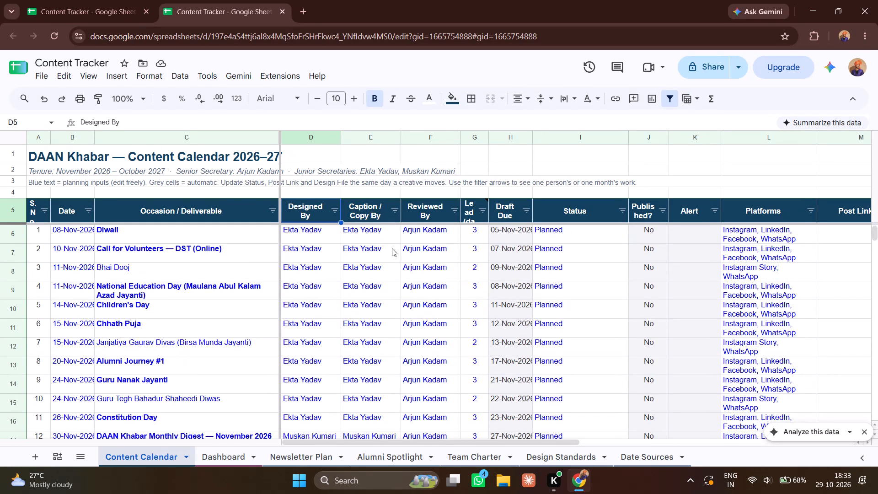
Delete the Caption / Copy By and Reviewed By columns, keeping Designed By.
{"action": "right_click", "coordinate": [364, 208]}
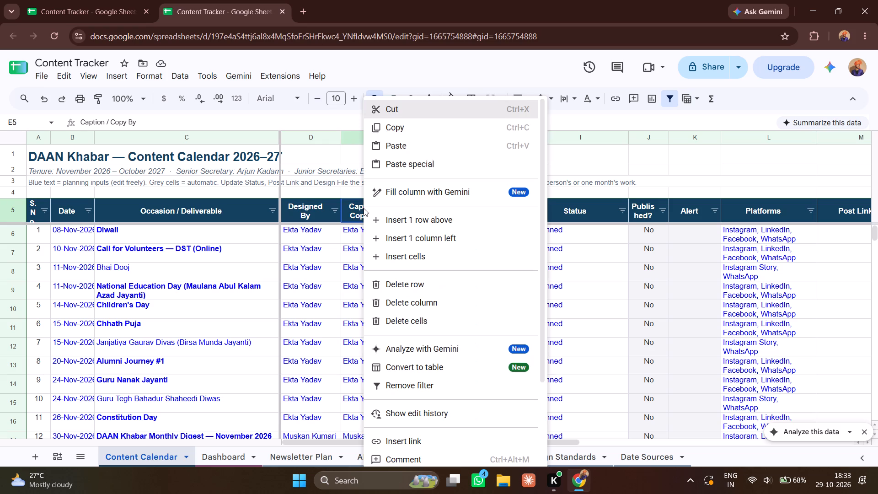
{"action": "left_click", "coordinate": [387, 303]}
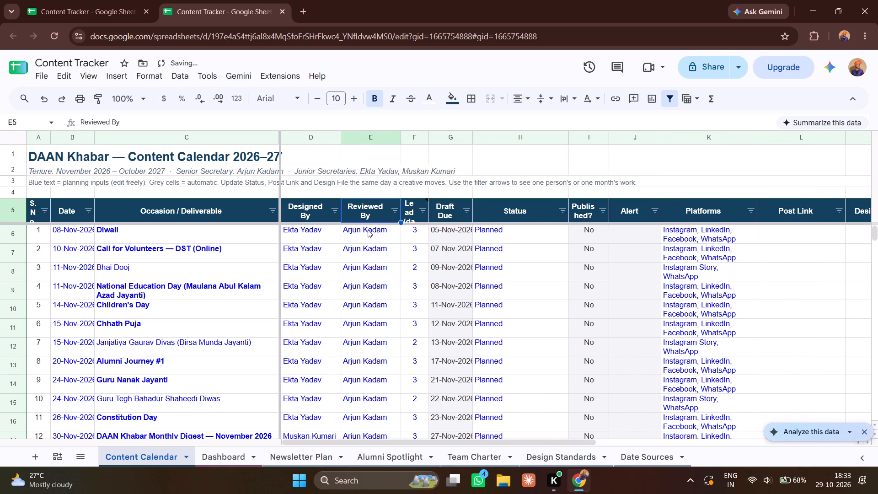
{"action": "scroll", "coordinate": [373, 297], "scroll_direction": "down", "scroll_amount": 7}
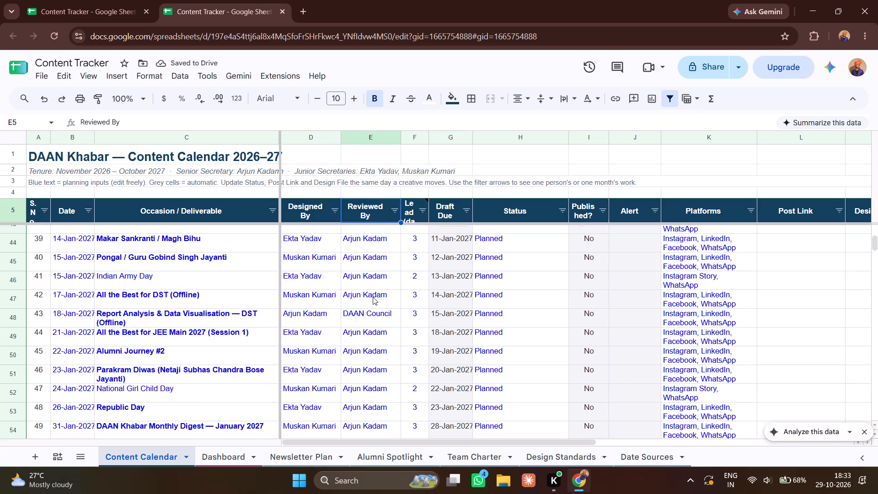
{"action": "scroll", "coordinate": [373, 297], "scroll_direction": "down", "scroll_amount": 1}
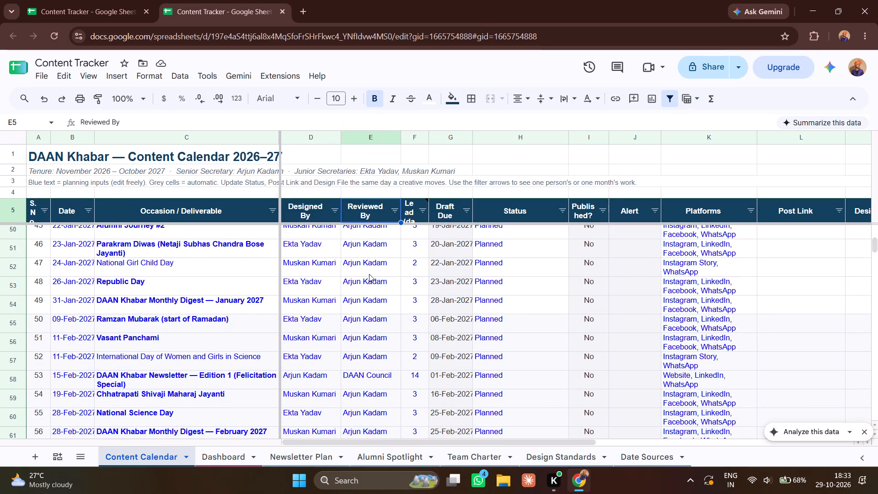
{"action": "right_click", "coordinate": [371, 213]}
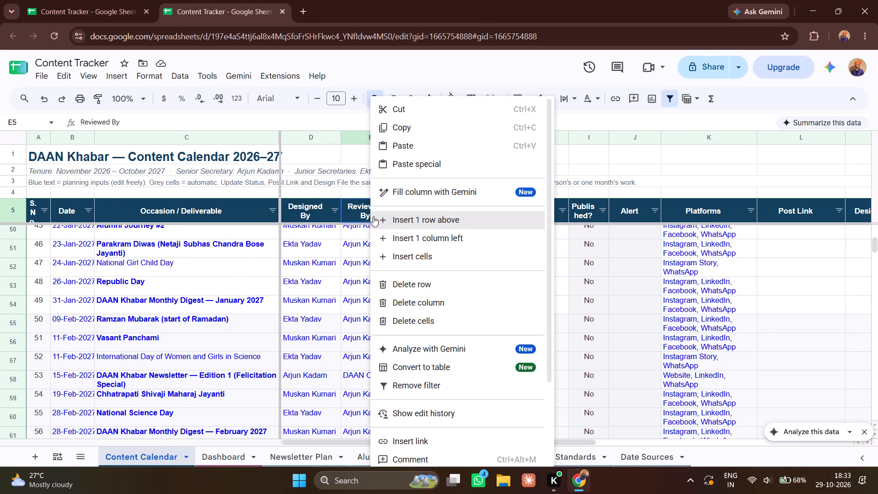
{"action": "left_click", "coordinate": [394, 301]}
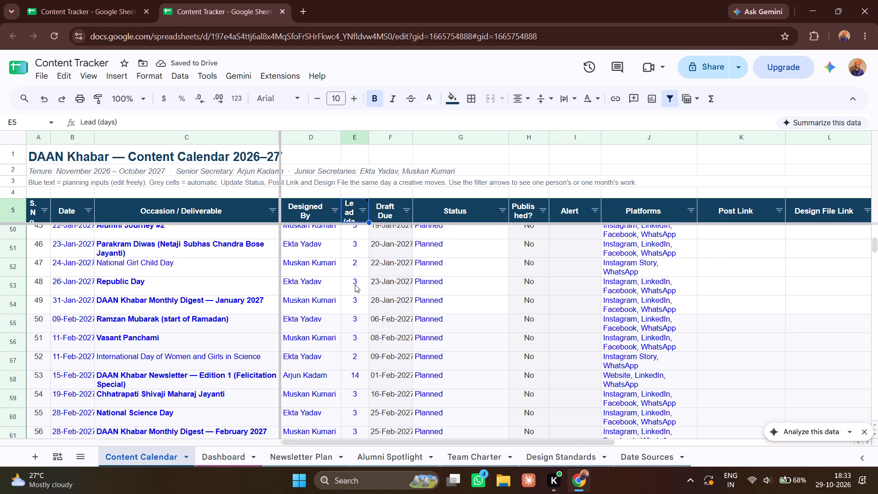
Delete the Lead (days) and Draft Due columns from the Content Calendar.
{"action": "scroll", "coordinate": [355, 285], "scroll_direction": "up", "scroll_amount": 7}
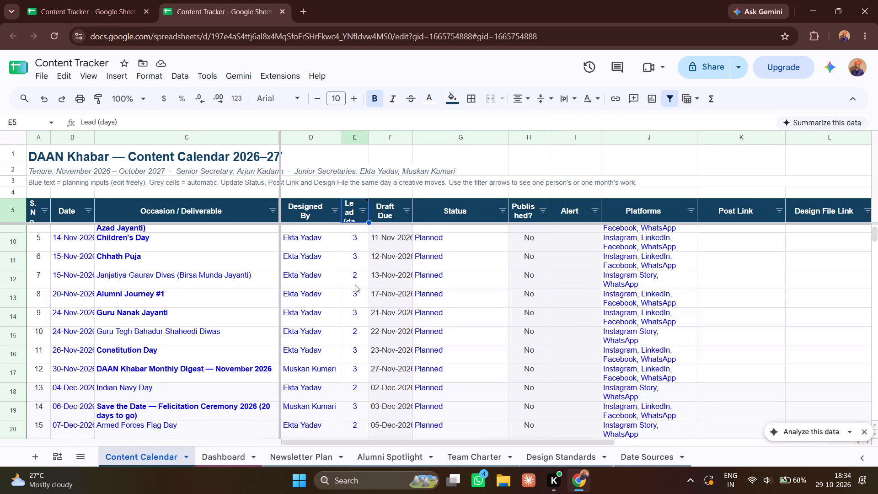
{"action": "scroll", "coordinate": [355, 285], "scroll_direction": "up", "scroll_amount": 3}
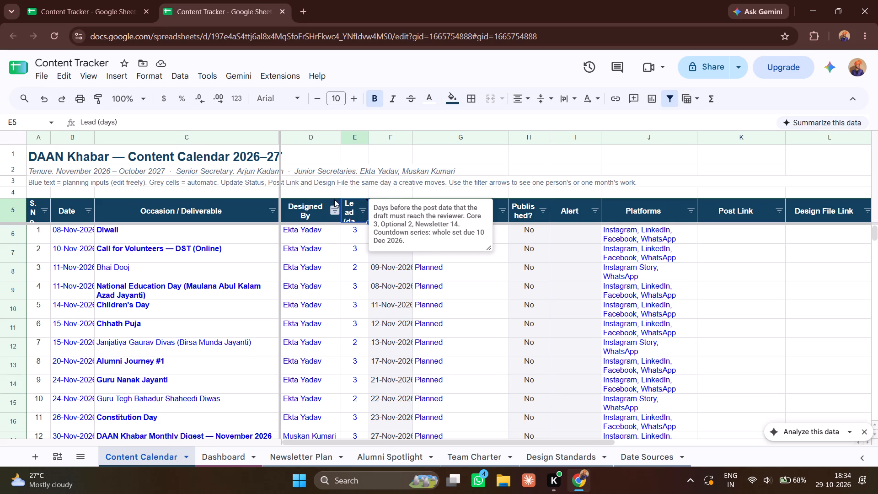
{"action": "right_click", "coordinate": [353, 208]}
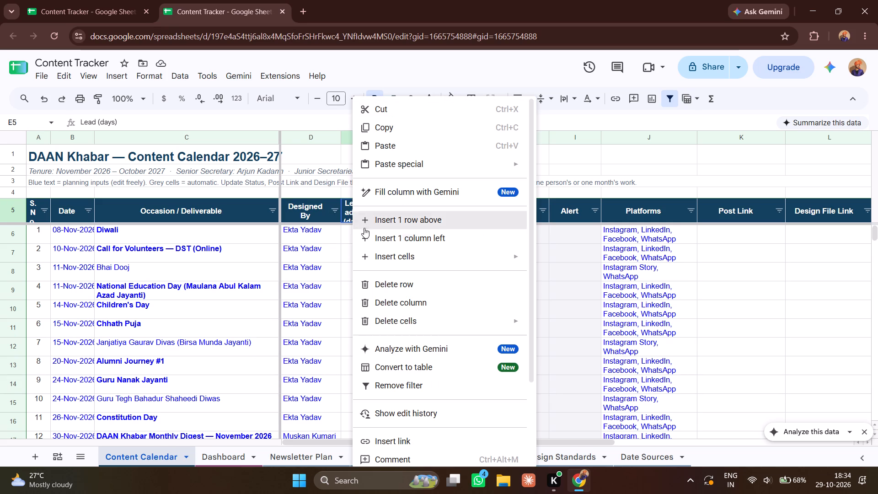
{"action": "left_click", "coordinate": [379, 306]}
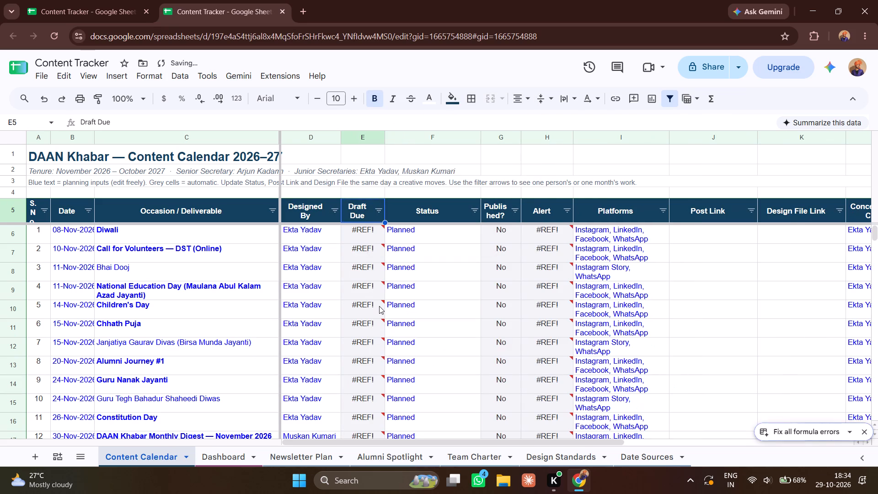
{"action": "right_click", "coordinate": [359, 210]}
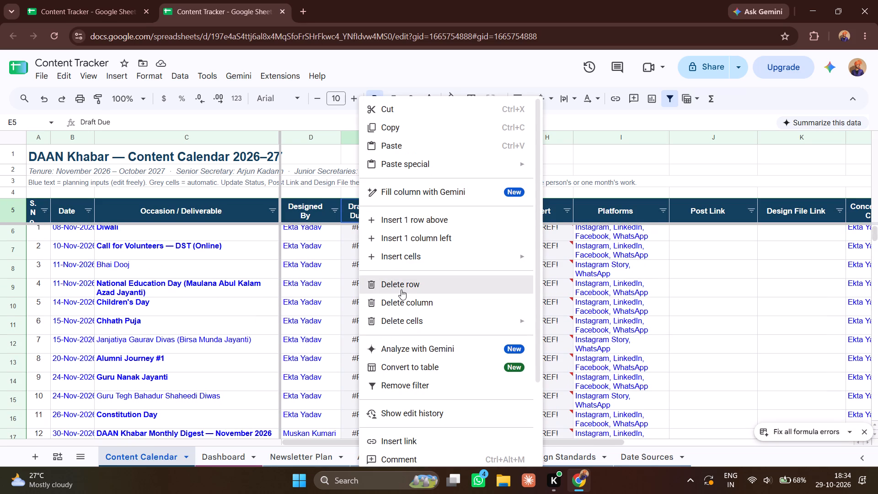
{"action": "left_click", "coordinate": [401, 305]}
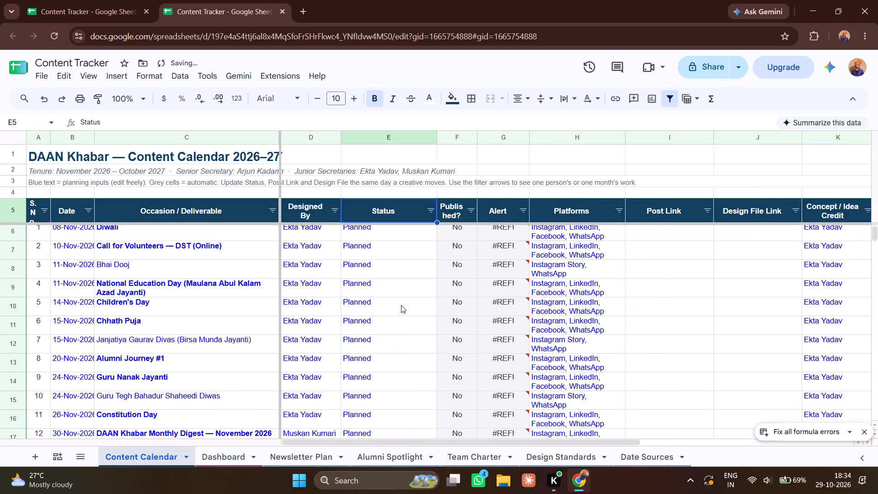
Delete the Status column from the Content Calendar after checking the remaining columns through Remarks.
{"action": "scroll", "coordinate": [382, 247], "scroll_direction": "up", "scroll_amount": 4}
{"action": "scroll", "coordinate": [382, 247], "scroll_direction": "right", "scroll_amount": 3}
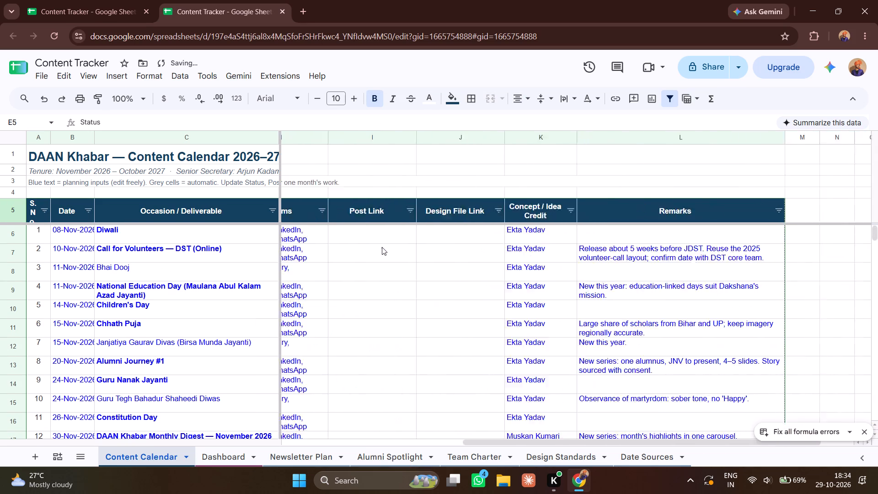
{"action": "scroll", "coordinate": [382, 247], "scroll_direction": "right", "scroll_amount": 2}
{"action": "right_click", "coordinate": [370, 216]}
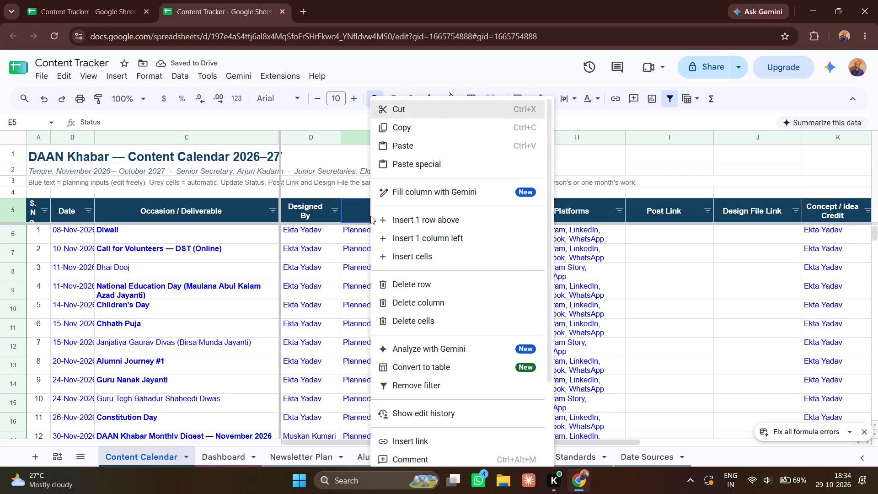
{"action": "left_click", "coordinate": [410, 307]}
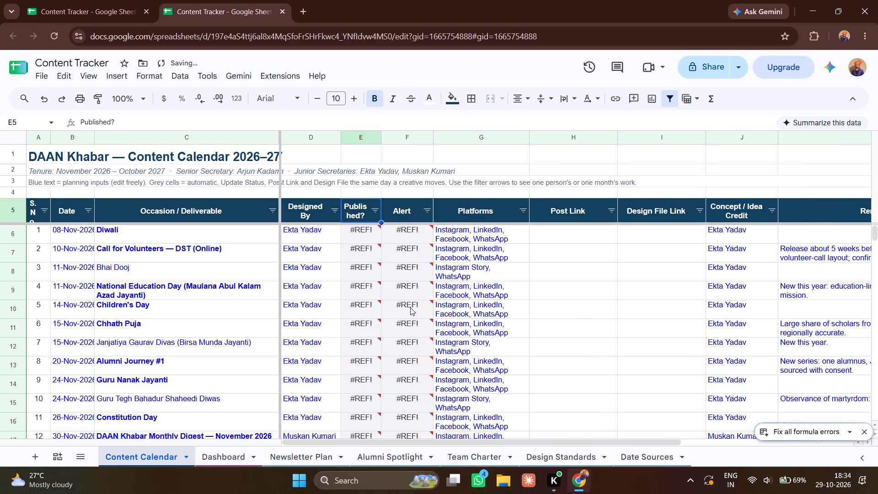
Examine the formula in the Published? cell of the Children's Day row.
{"action": "right_click", "coordinate": [354, 210]}
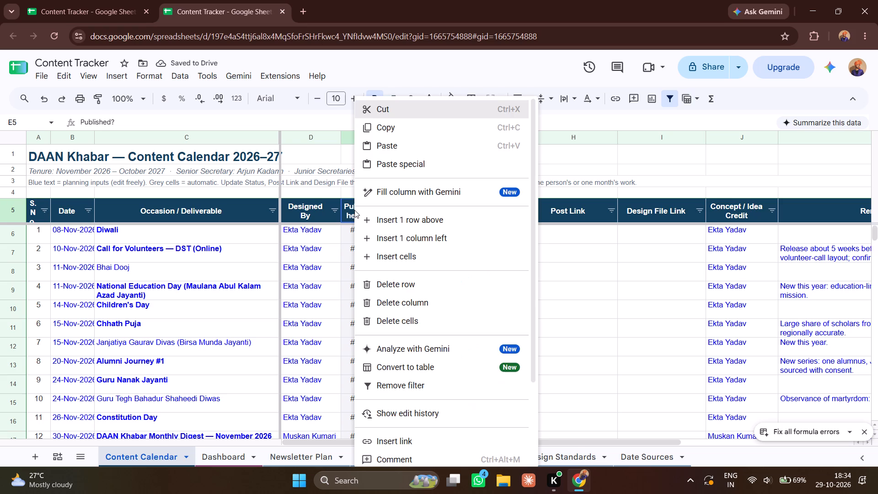
{"action": "left_click", "coordinate": [612, 291]}
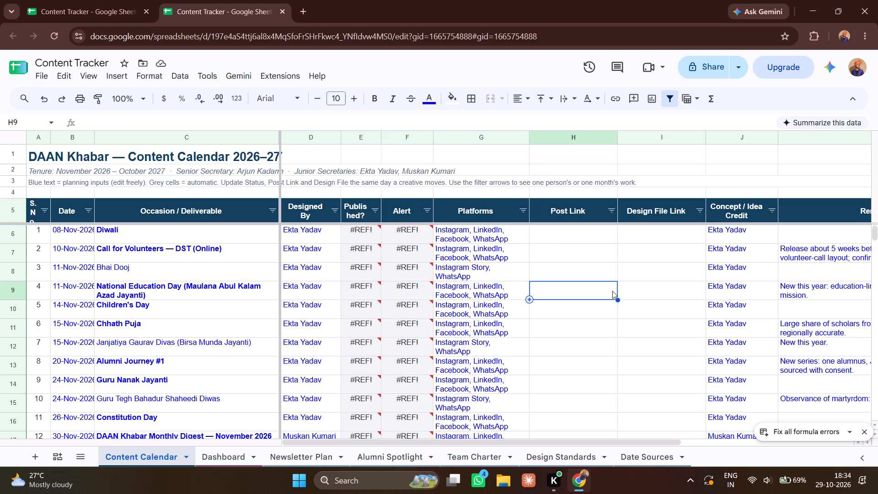
{"action": "left_click", "coordinate": [358, 303]}
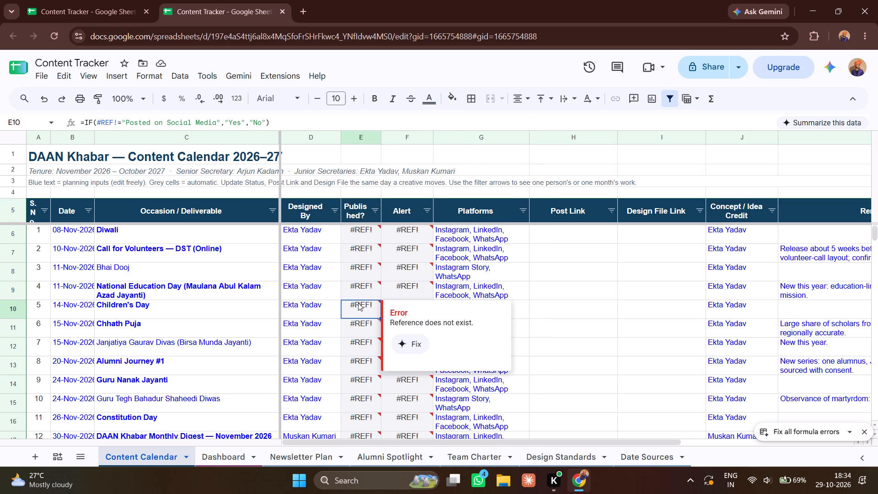
Delete the Published? and Alert columns from the Content Calendar.
{"action": "left_click", "coordinate": [353, 343]}
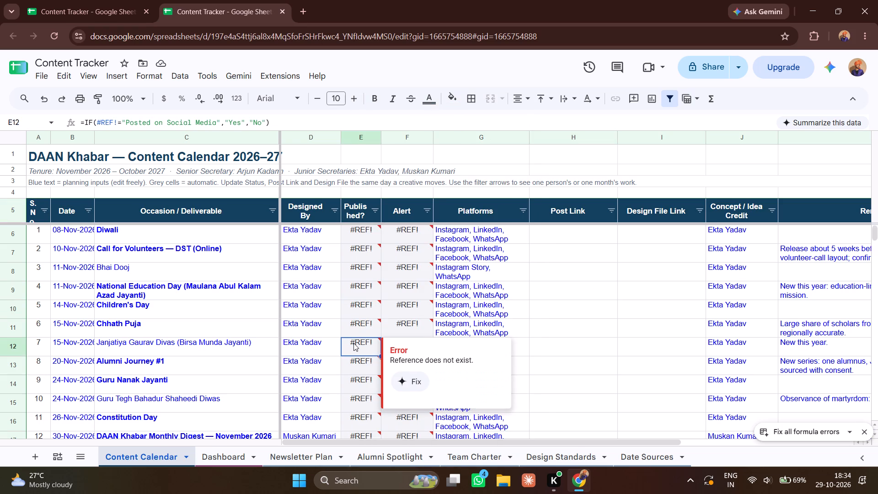
{"action": "right_click", "coordinate": [356, 215]}
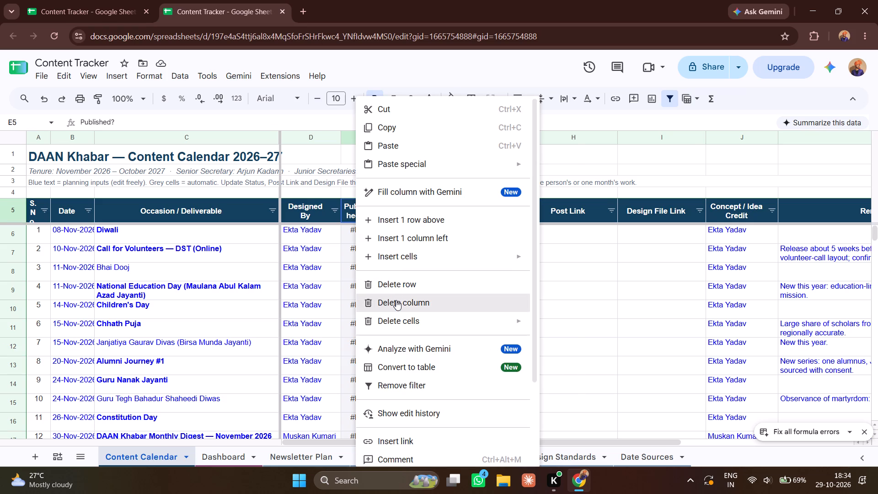
{"action": "left_click", "coordinate": [396, 300]}
{"action": "right_click", "coordinate": [368, 208]}
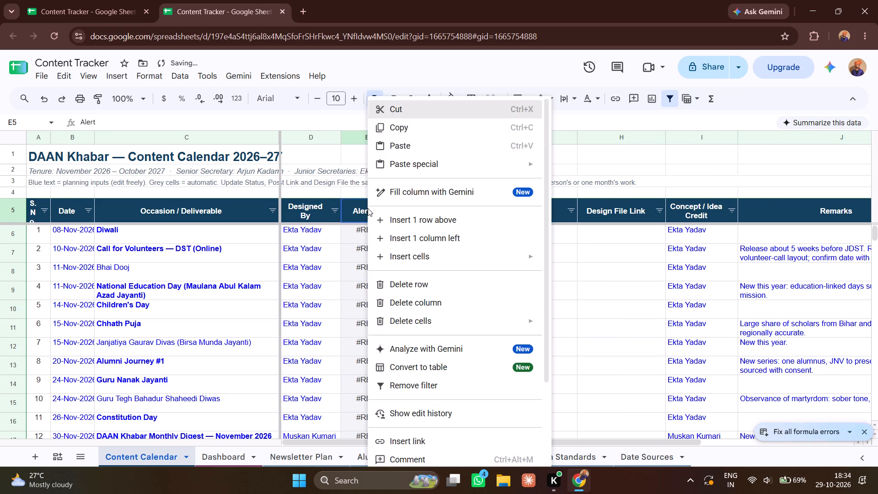
{"action": "left_click", "coordinate": [402, 302]}
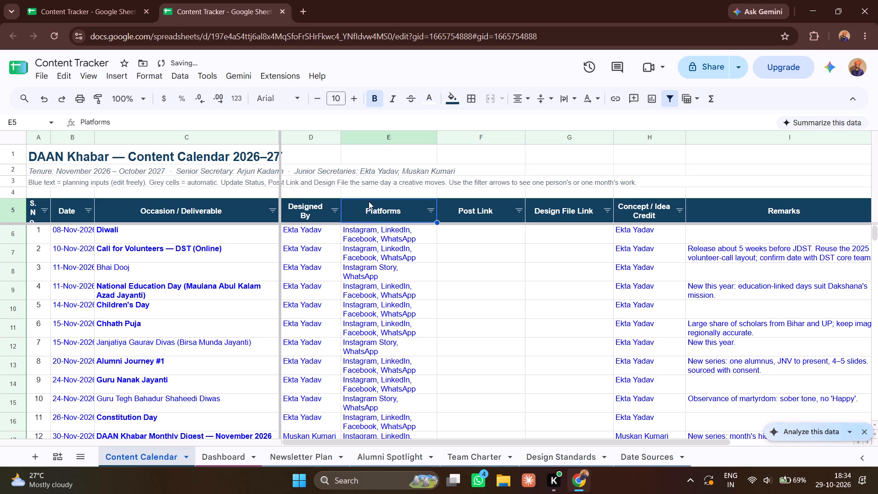
Review the Platforms entries of several occasions, and delete the Platforms and Post Link columns from the Content Calendar.
{"action": "left_click", "coordinate": [373, 230]}
{"action": "left_click", "coordinate": [395, 231]}
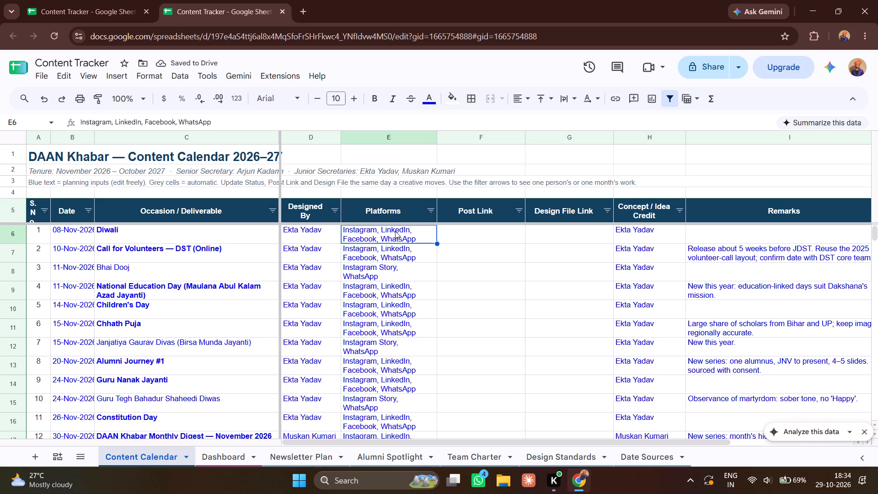
{"action": "left_click", "coordinate": [490, 279]}
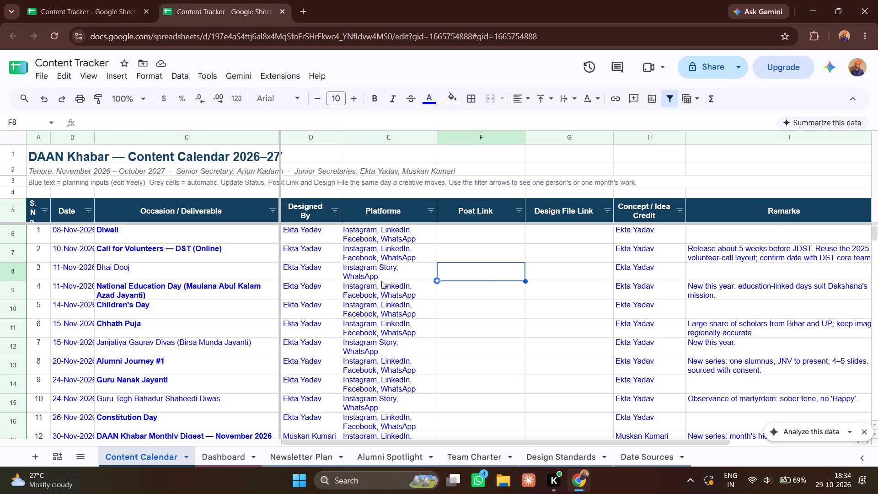
{"action": "left_click", "coordinate": [380, 288]}
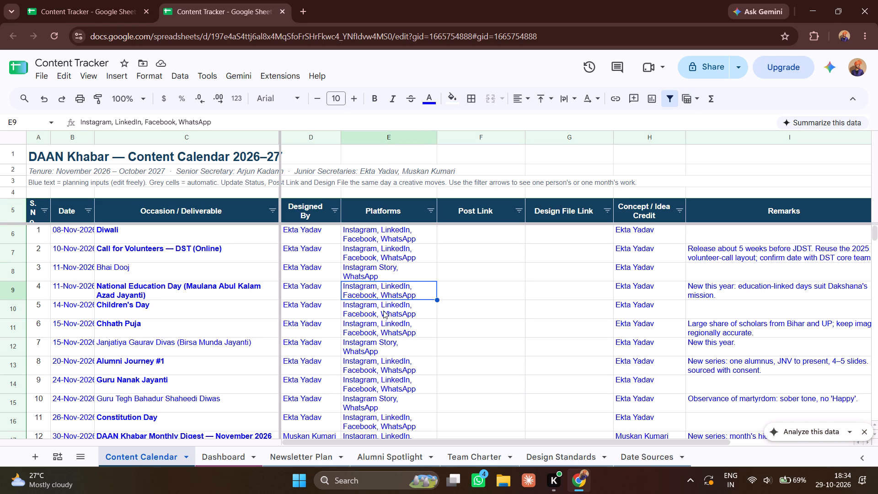
{"action": "left_click", "coordinate": [383, 311]}
{"action": "left_click", "coordinate": [382, 351]}
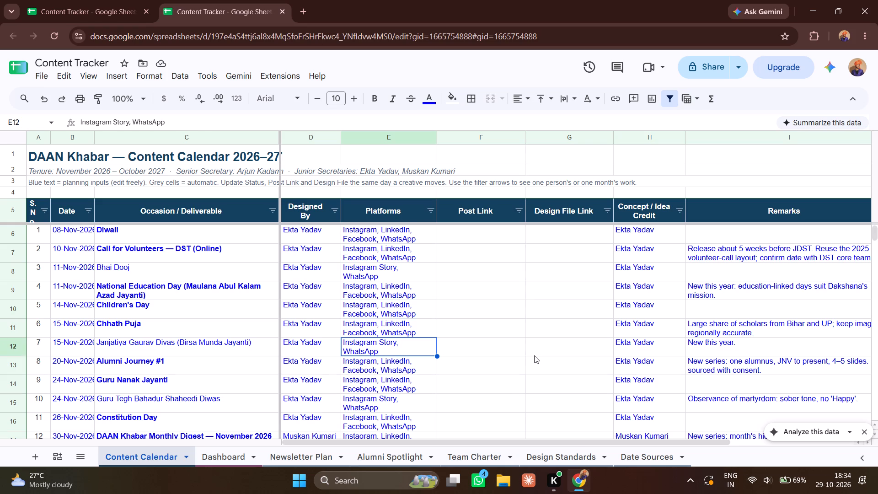
{"action": "left_click", "coordinate": [534, 355]}
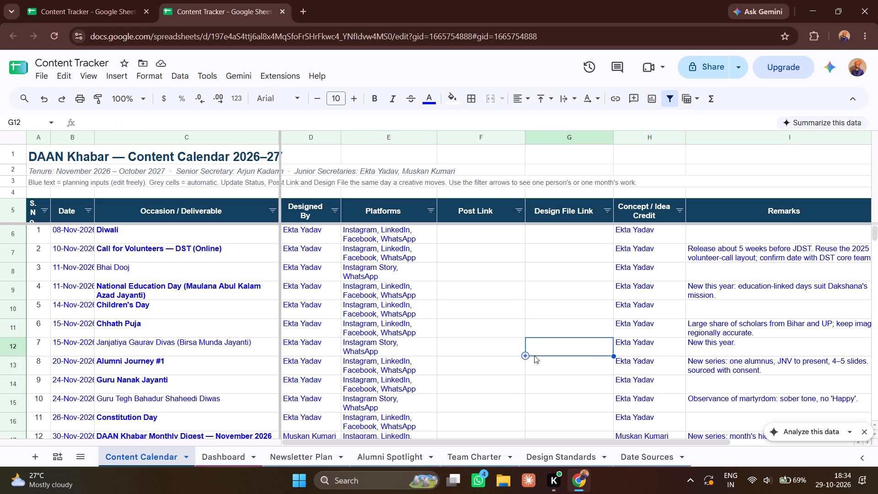
{"action": "scroll", "coordinate": [534, 355], "scroll_direction": "right", "scroll_amount": 1}
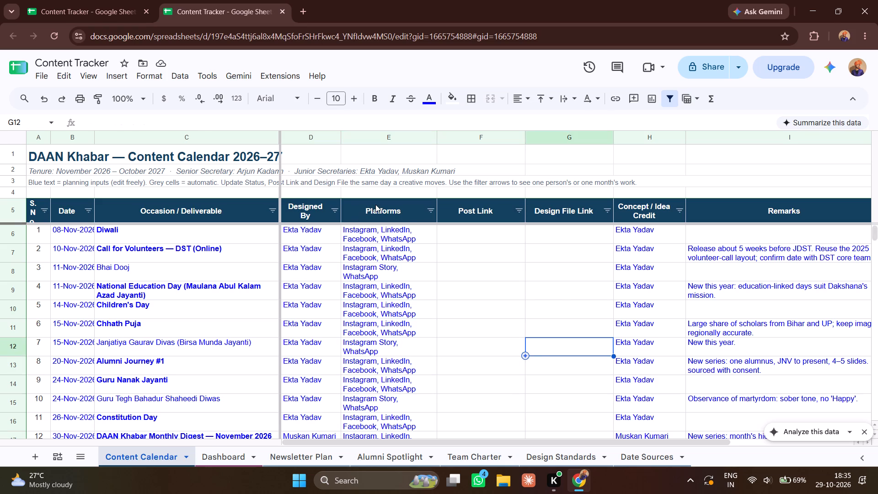
{"action": "right_click", "coordinate": [375, 204]}
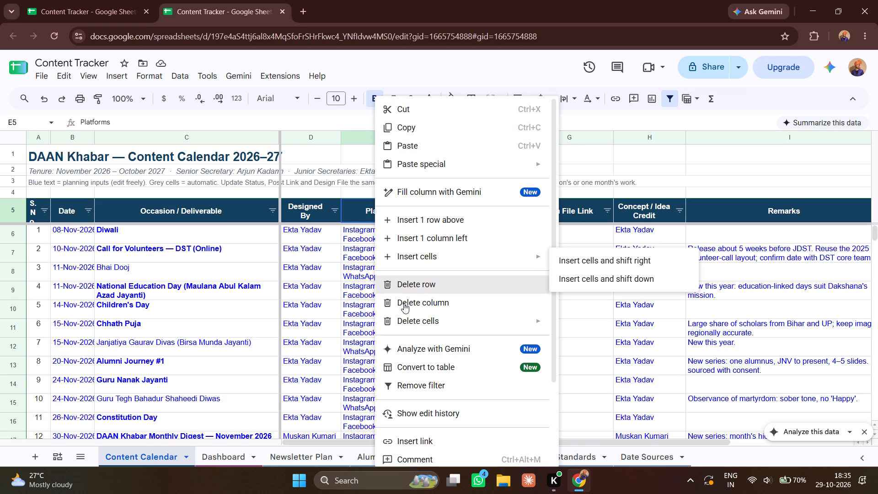
{"action": "left_click", "coordinate": [403, 303]}
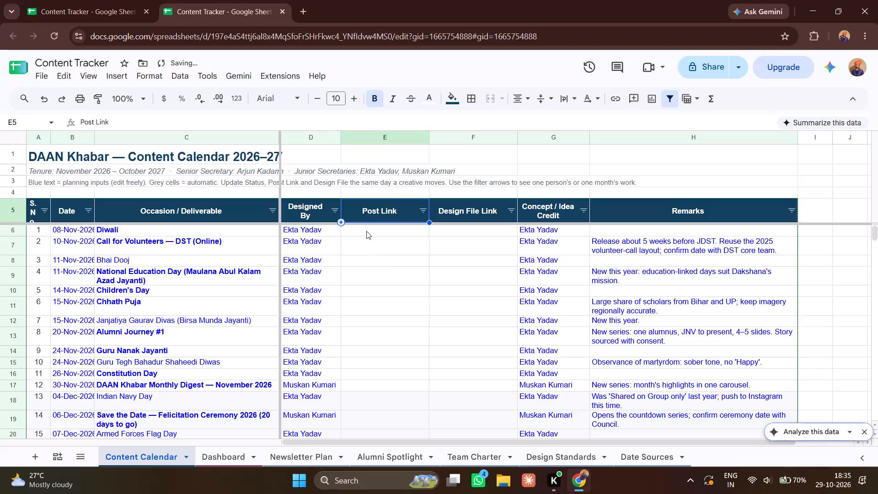
{"action": "right_click", "coordinate": [364, 214]}
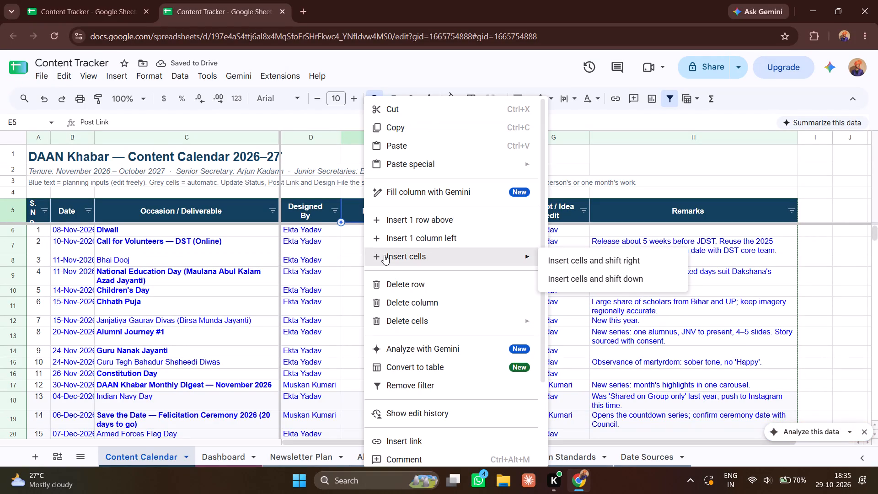
{"action": "left_click", "coordinate": [388, 304]}
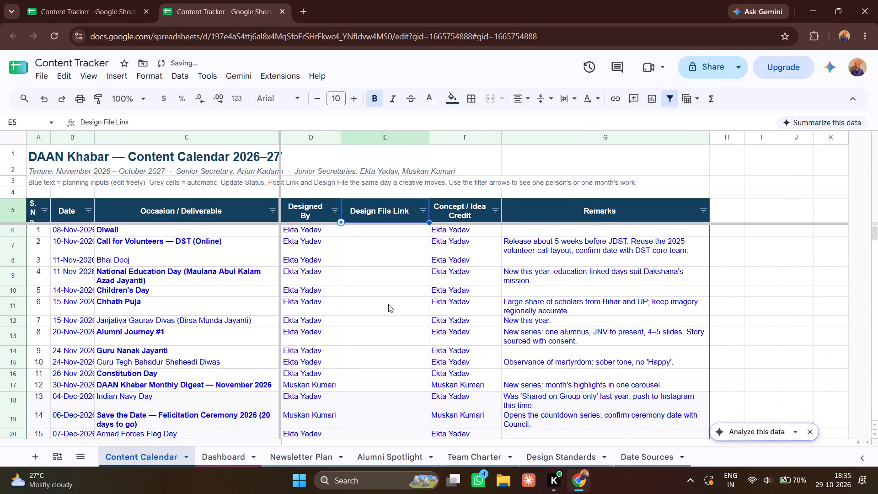
Delete the Concept / Idea Credit and Remarks columns, keeping Design File Link as the last column.
{"action": "right_click", "coordinate": [377, 214]}
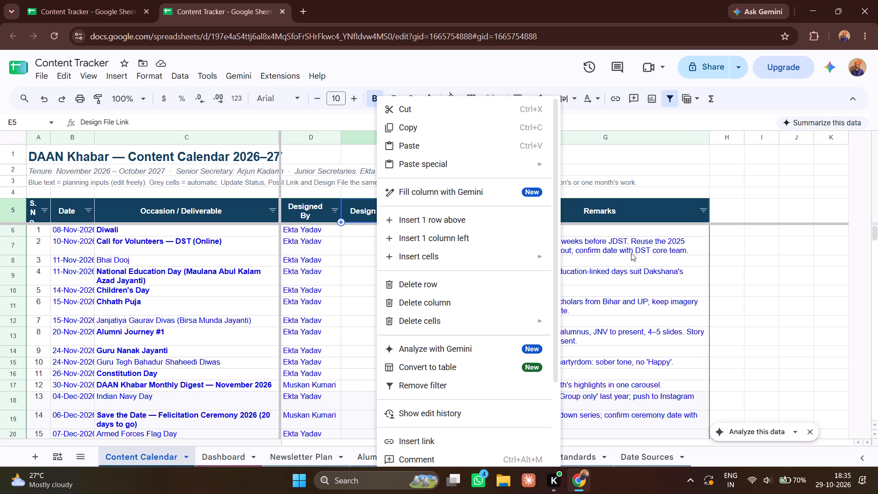
{"action": "left_click", "coordinate": [765, 289]}
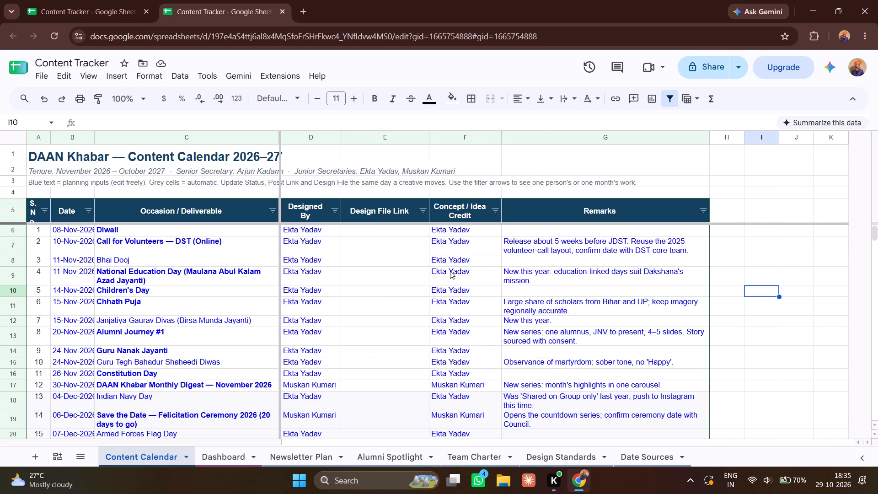
{"action": "scroll", "coordinate": [450, 271], "scroll_direction": "up", "scroll_amount": 1}
{"action": "right_click", "coordinate": [449, 211]}
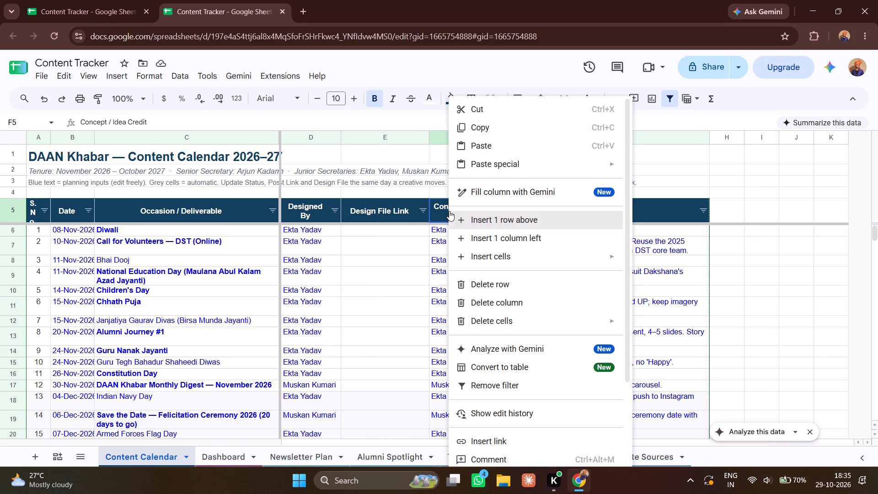
{"action": "left_click", "coordinate": [466, 302]}
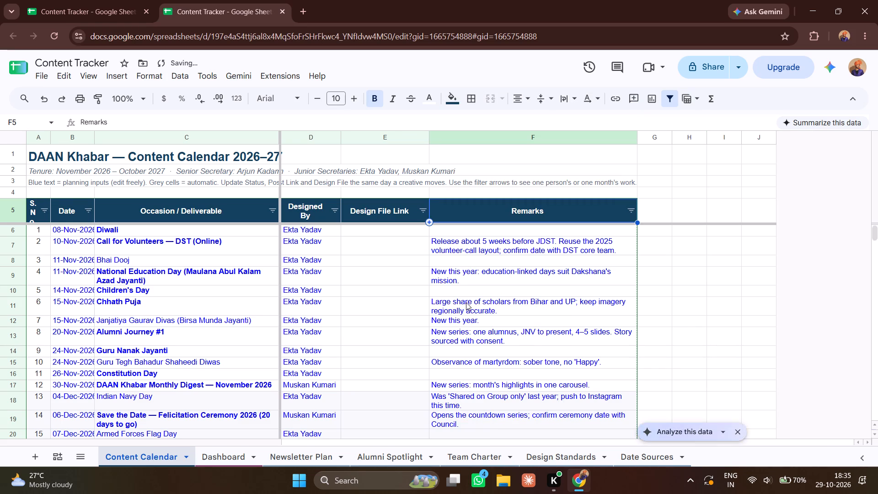
{"action": "scroll", "coordinate": [466, 302], "scroll_direction": "right", "scroll_amount": 1}
{"action": "scroll", "coordinate": [466, 302], "scroll_direction": "up", "scroll_amount": 1}
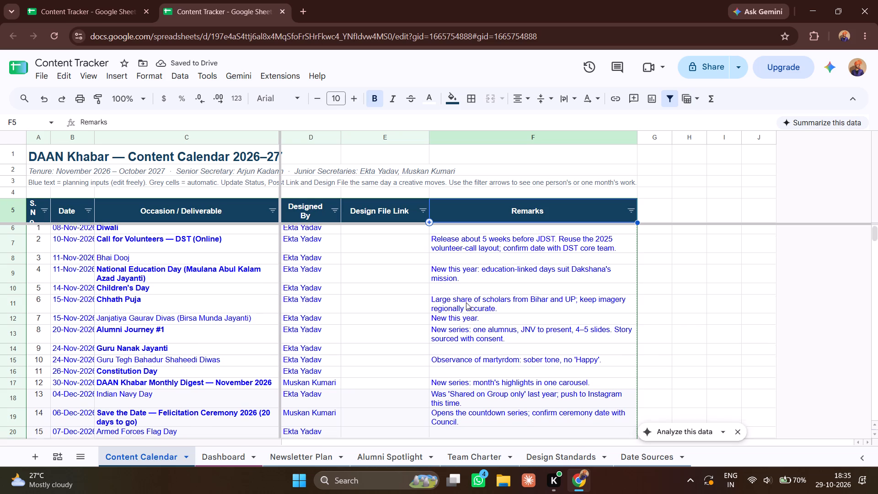
{"action": "scroll", "coordinate": [466, 302], "scroll_direction": "up", "scroll_amount": 1}
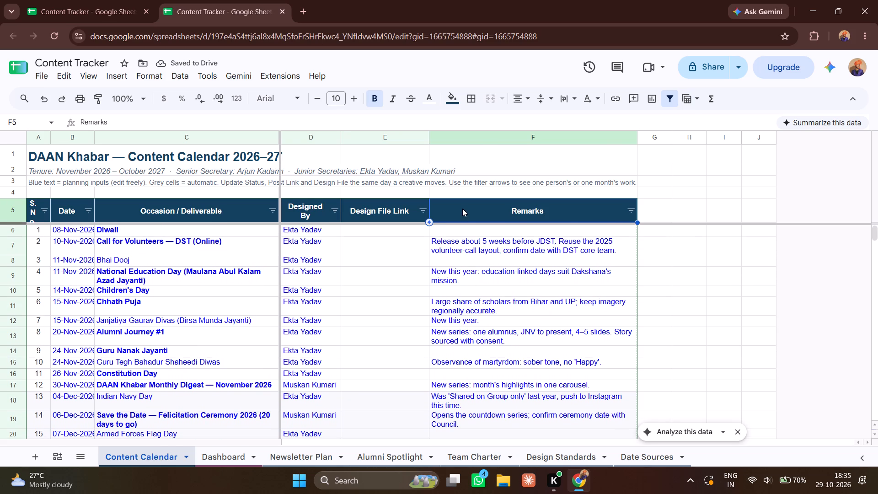
{"action": "right_click", "coordinate": [462, 209]}
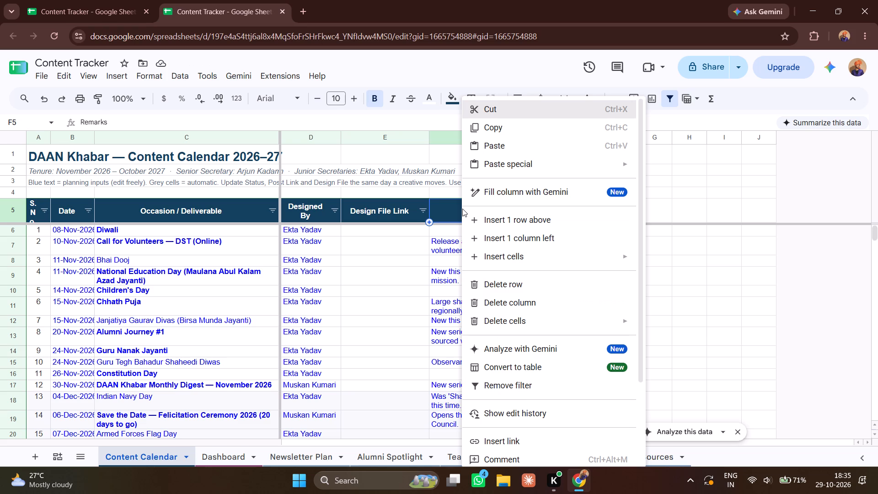
{"action": "left_click", "coordinate": [491, 304]}
{"action": "scroll", "coordinate": [491, 304], "scroll_direction": "right", "scroll_amount": 1}
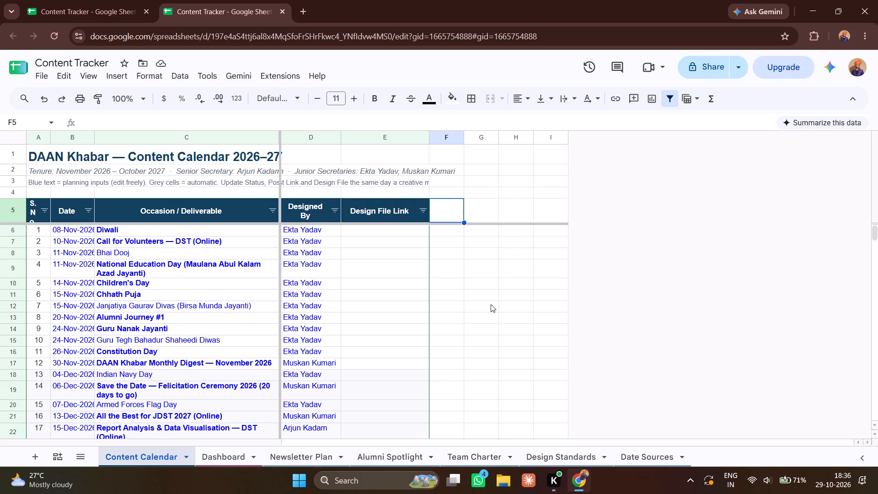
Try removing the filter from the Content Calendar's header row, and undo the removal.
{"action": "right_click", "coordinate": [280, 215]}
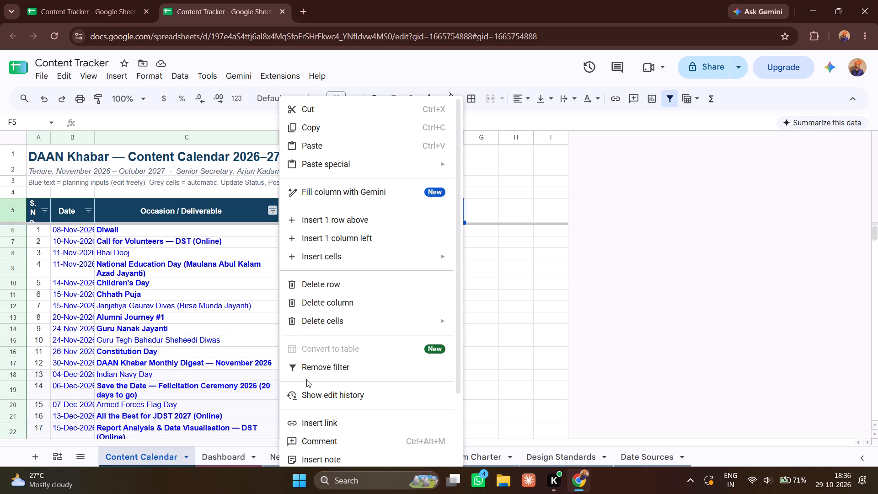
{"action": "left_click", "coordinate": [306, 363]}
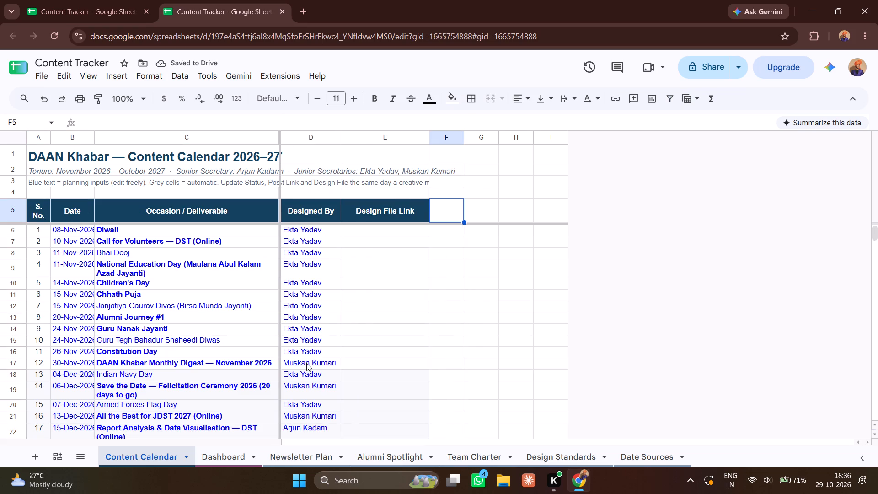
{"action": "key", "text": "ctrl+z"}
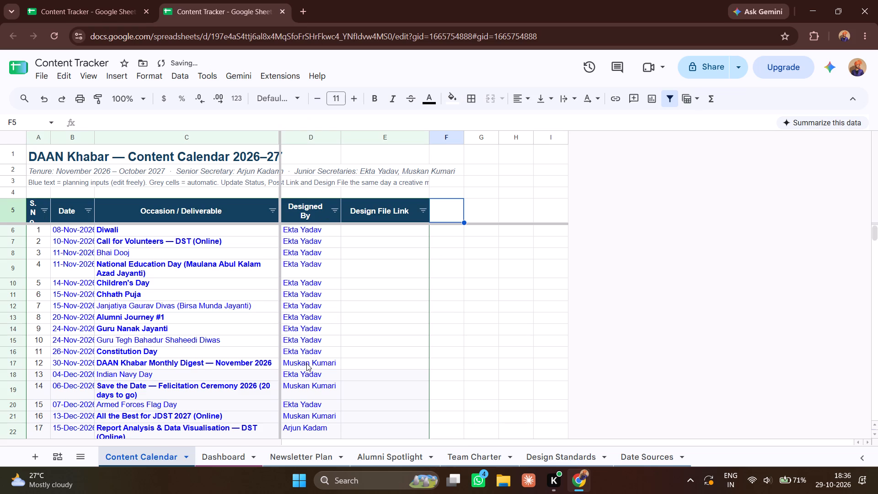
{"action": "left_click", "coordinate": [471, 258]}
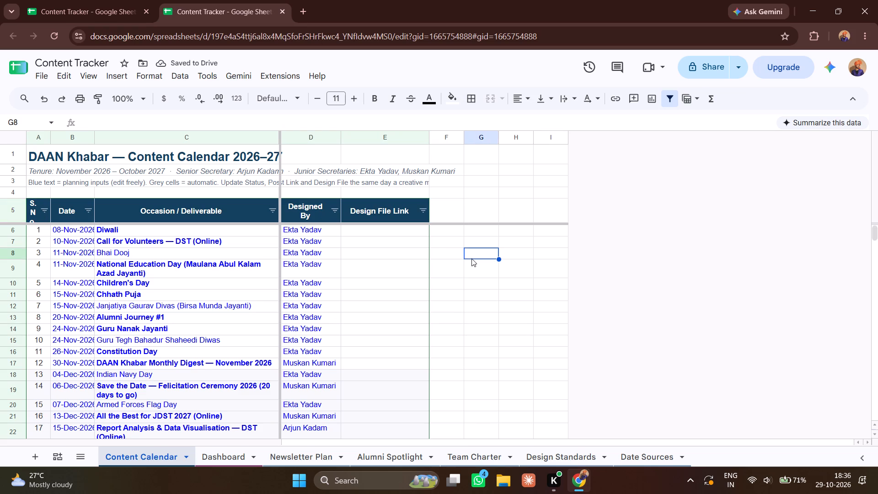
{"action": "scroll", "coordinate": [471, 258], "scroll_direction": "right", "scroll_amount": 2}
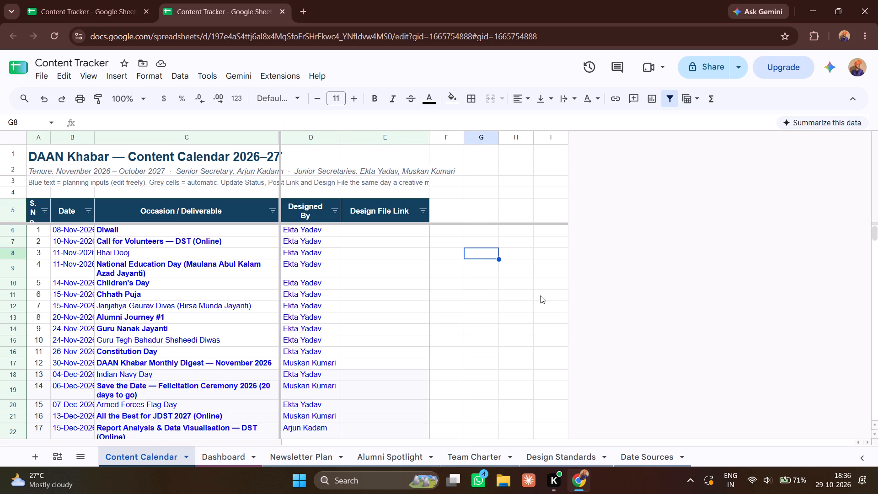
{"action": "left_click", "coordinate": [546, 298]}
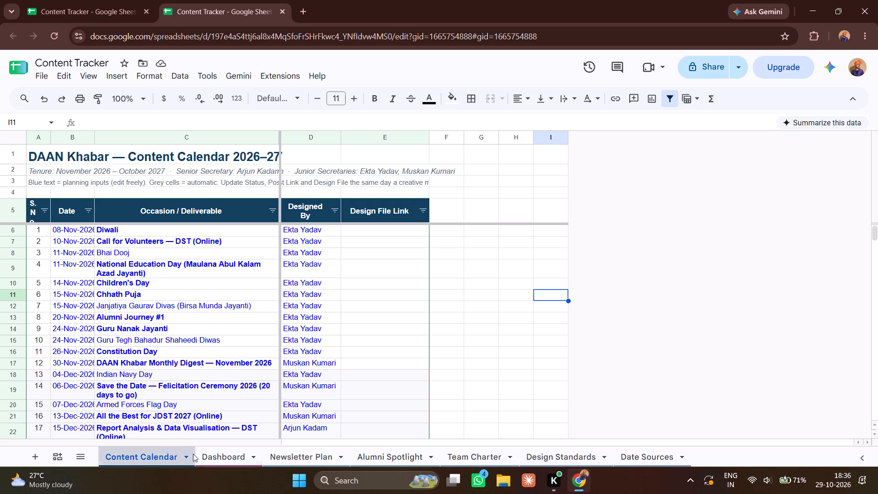
Review the Dashboard, Newsletter Plan, Alumni Spotlight and Design Standards sheets, and delete the Date Sources sheet.
{"action": "left_click", "coordinate": [225, 459]}
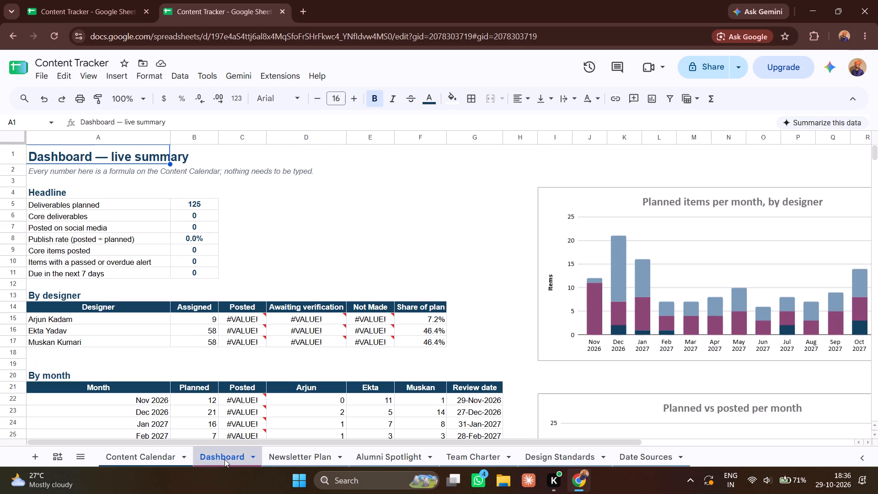
{"action": "left_click", "coordinate": [292, 453]}
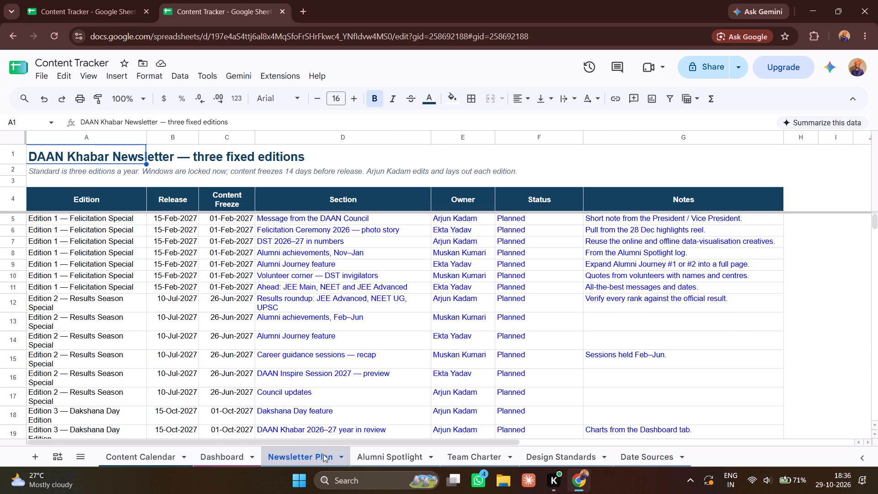
{"action": "left_click", "coordinate": [369, 456]}
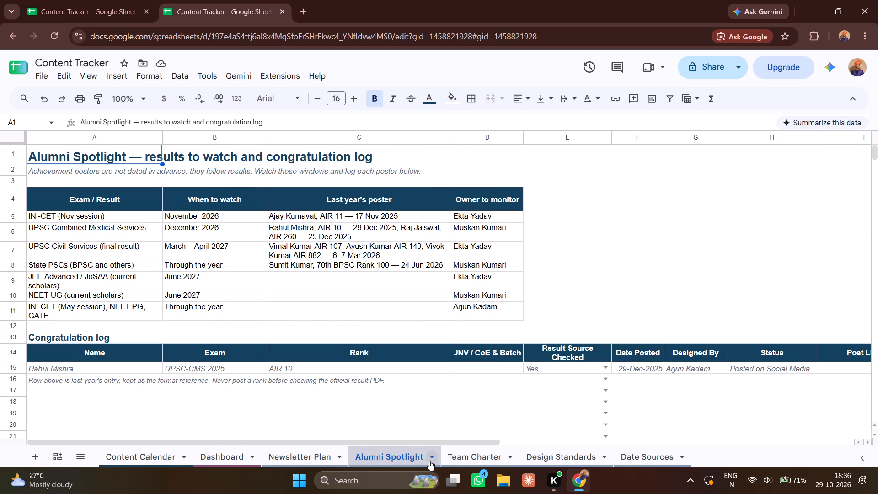
{"action": "left_click", "coordinate": [630, 455]}
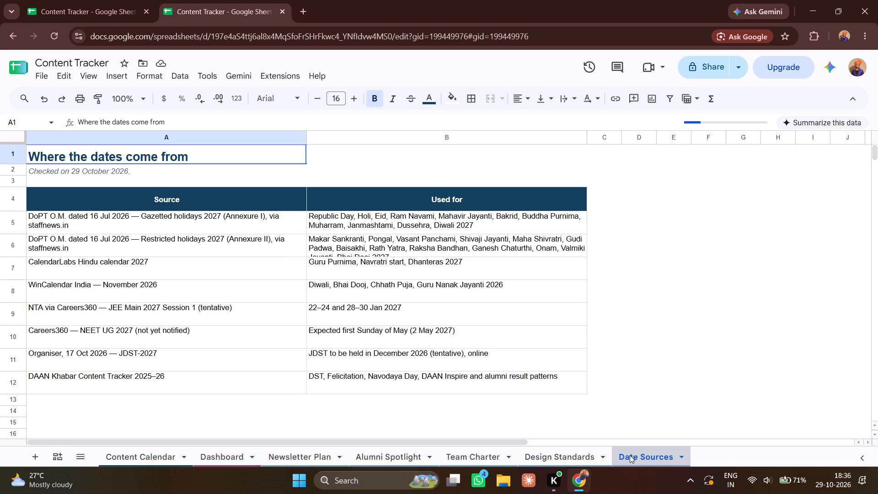
{"action": "left_click", "coordinate": [587, 455]}
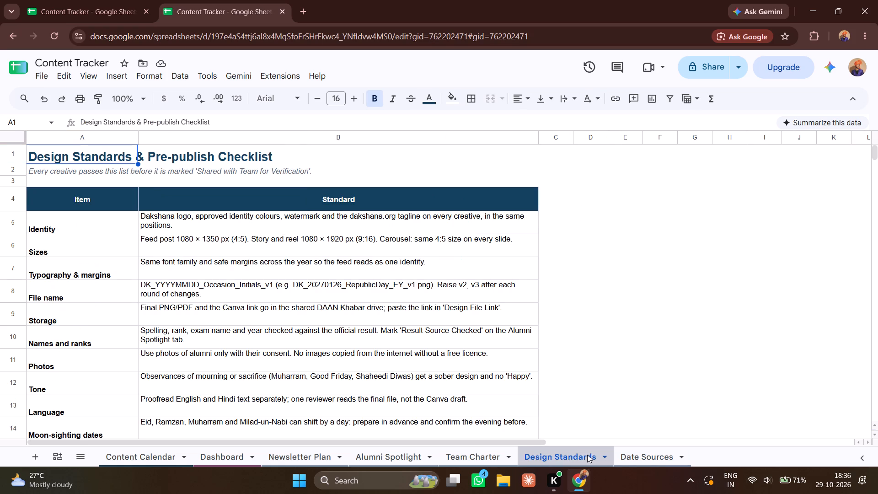
{"action": "left_click", "coordinate": [660, 456]}
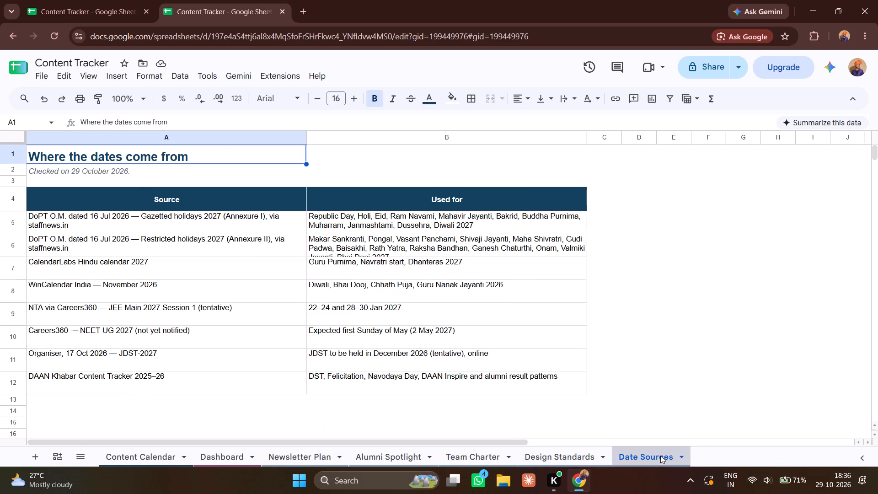
{"action": "right_click", "coordinate": [660, 456]}
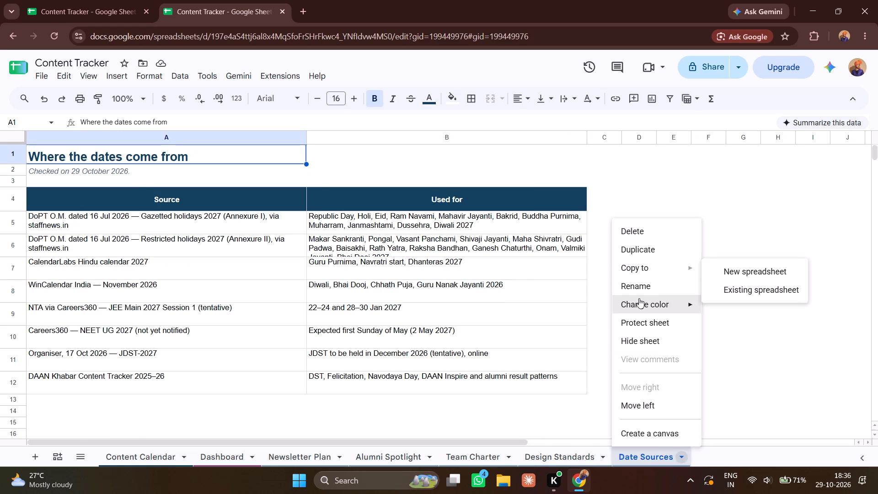
{"action": "left_click", "coordinate": [630, 234]}
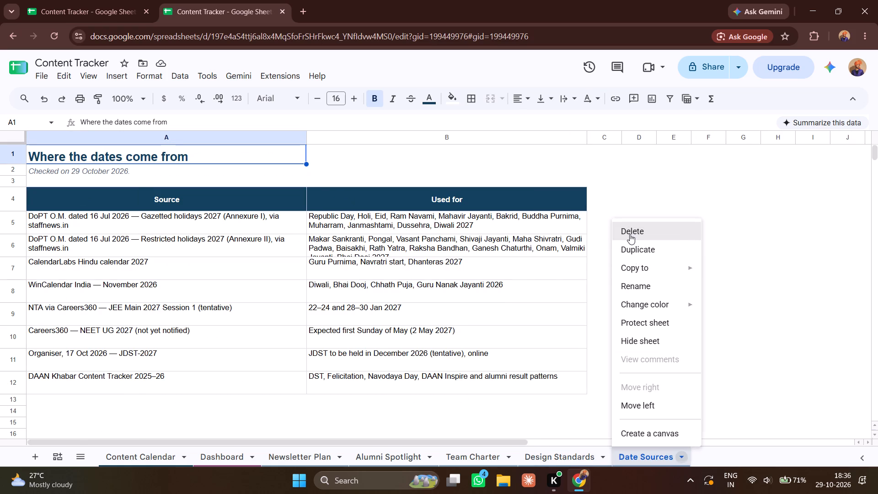
{"action": "left_click", "coordinate": [558, 285]}
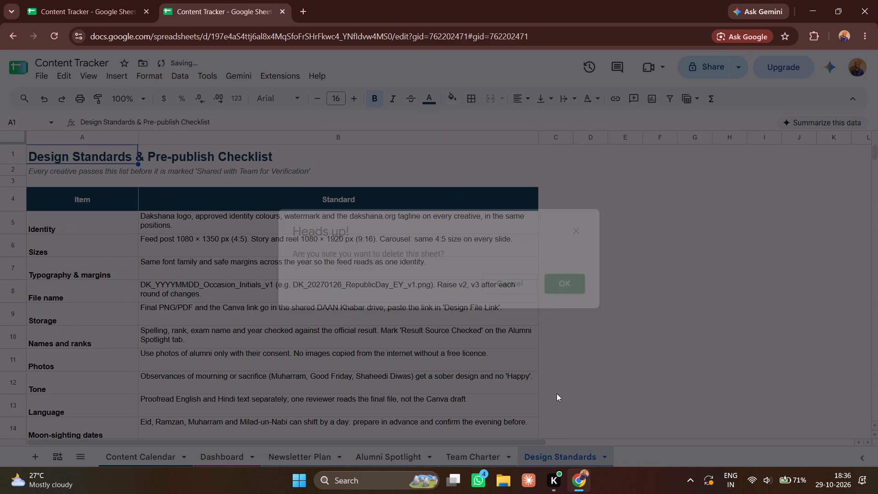
Delete the Design Standards sheet.
{"action": "right_click", "coordinate": [552, 459]}
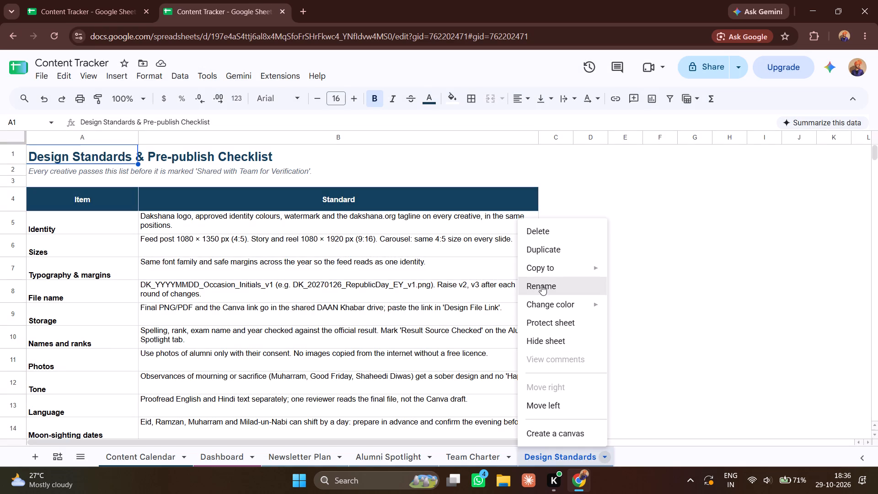
{"action": "left_click", "coordinate": [533, 235]}
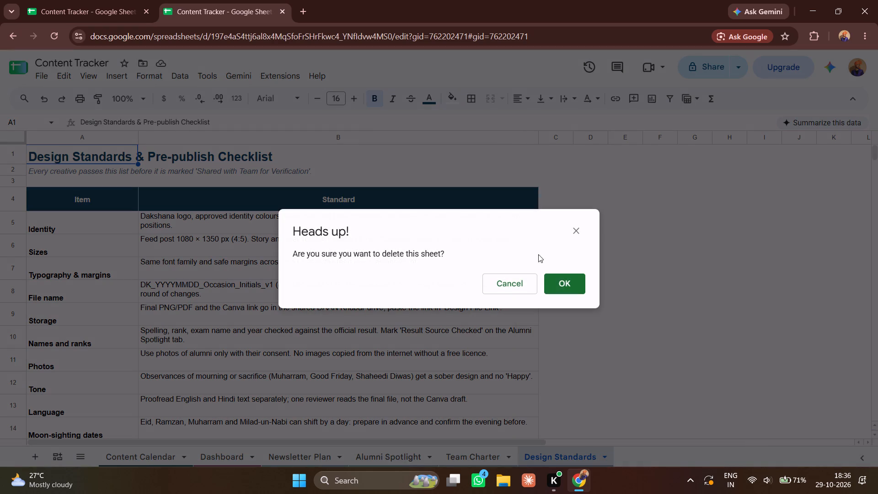
{"action": "left_click", "coordinate": [563, 291]}
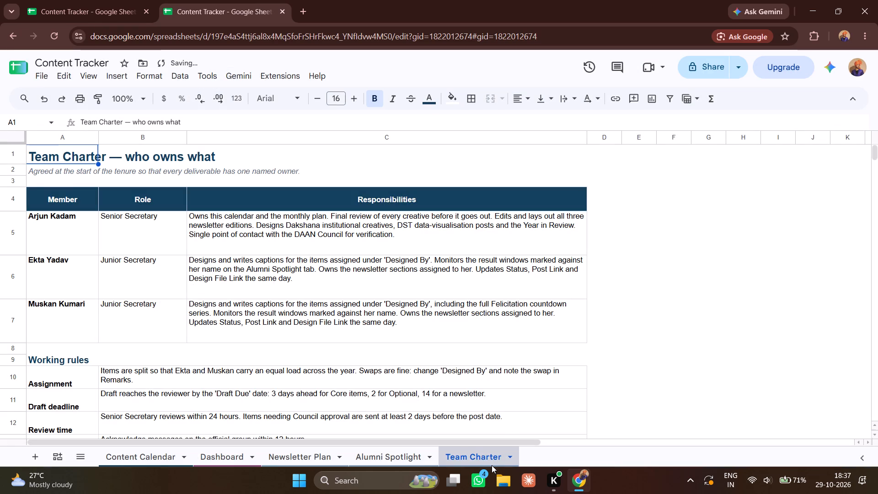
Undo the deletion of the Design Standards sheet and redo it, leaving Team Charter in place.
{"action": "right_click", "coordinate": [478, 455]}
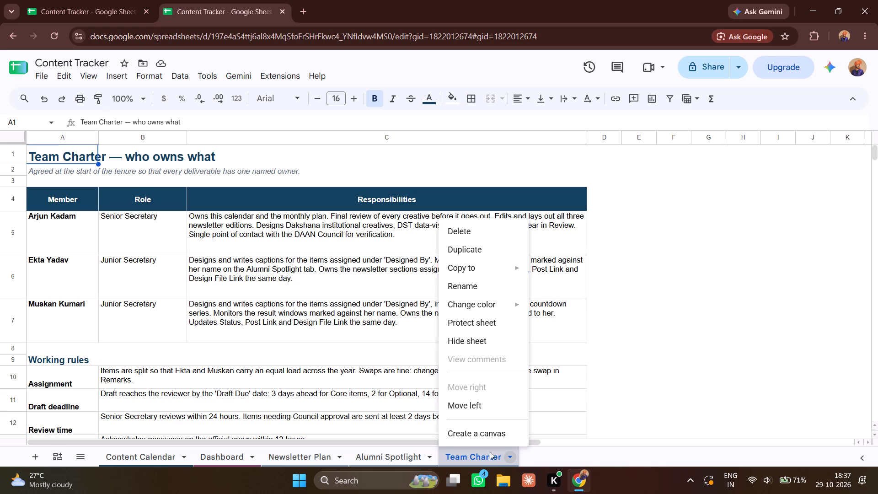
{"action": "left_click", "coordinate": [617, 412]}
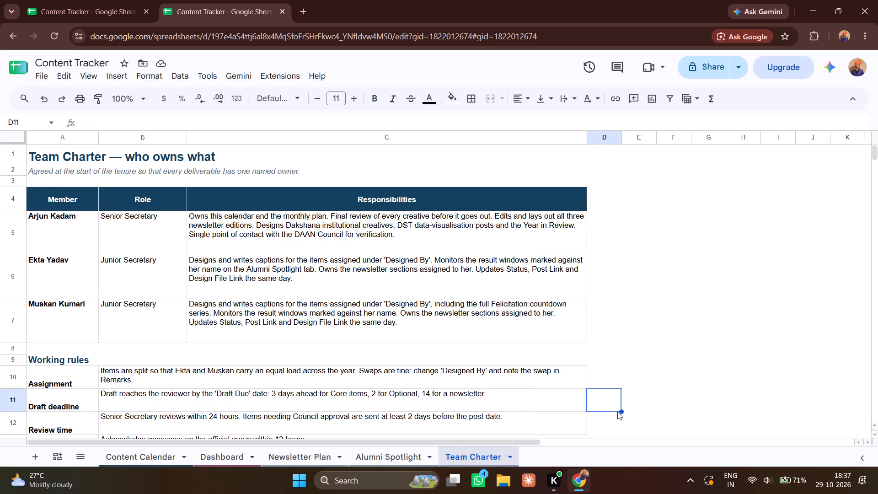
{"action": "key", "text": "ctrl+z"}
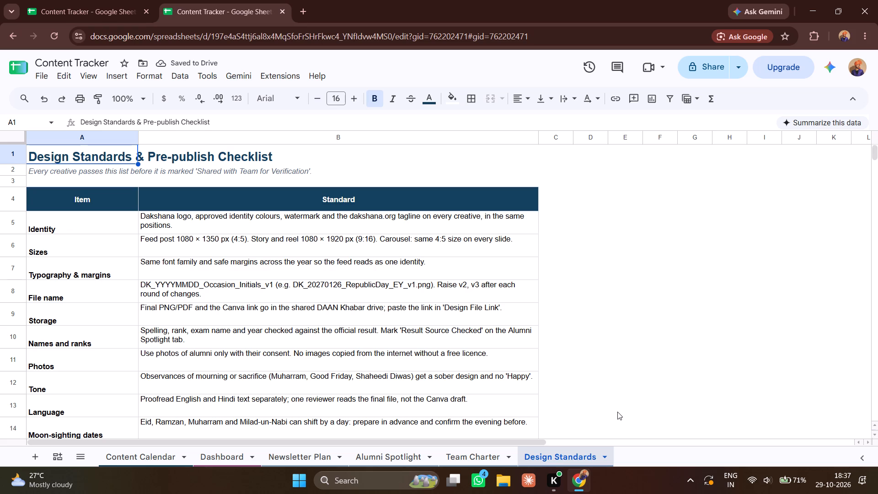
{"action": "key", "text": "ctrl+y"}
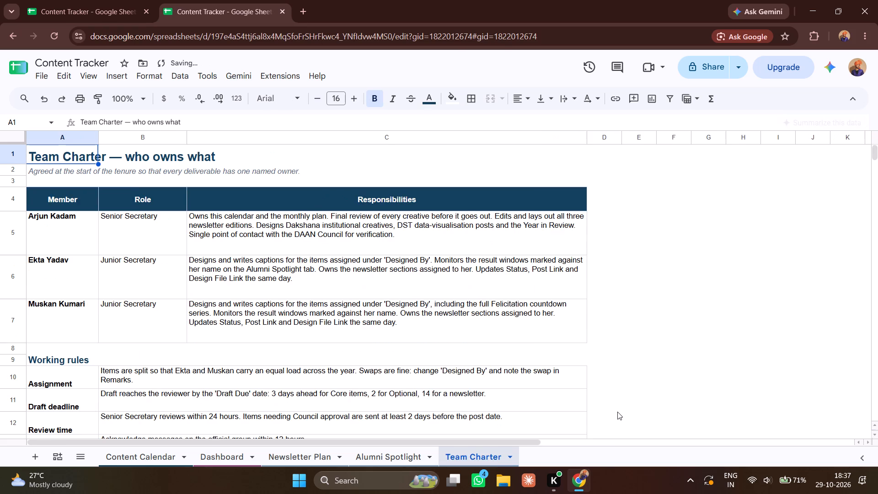
Delete the Alumni Spotlight sheet.
{"action": "right_click", "coordinate": [387, 457]}
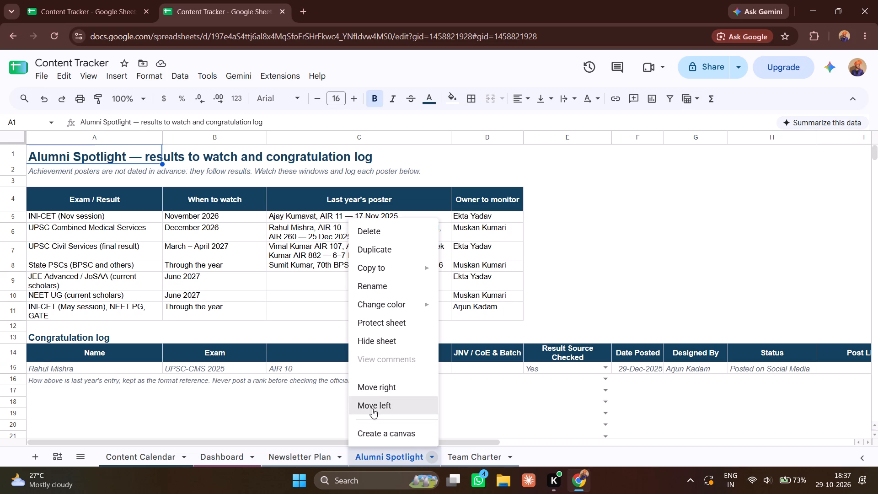
{"action": "left_click", "coordinate": [395, 233]}
{"action": "left_click", "coordinate": [580, 288]}
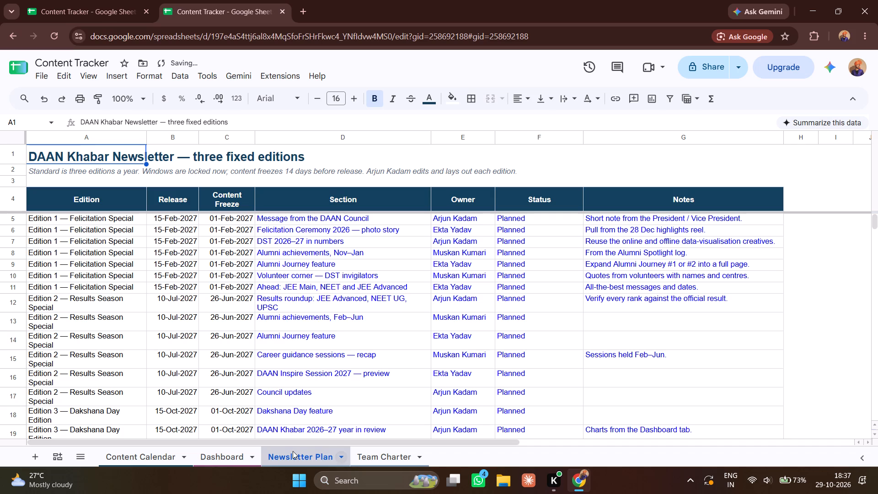
Delete the Newsletter Plan sheet.
{"action": "right_click", "coordinate": [293, 451]}
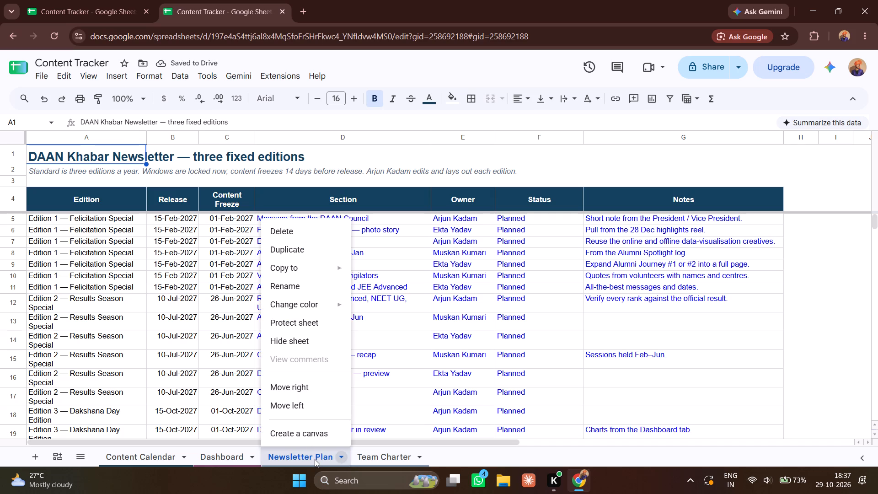
{"action": "left_click", "coordinate": [315, 459]}
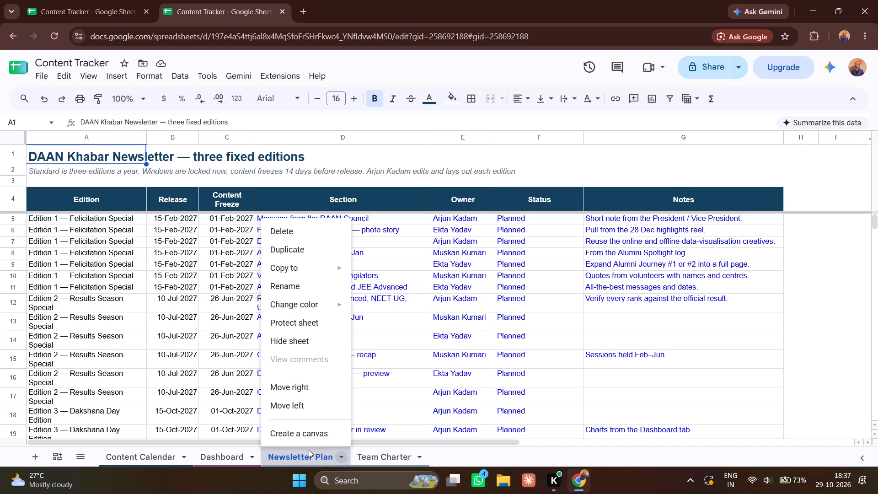
{"action": "right_click", "coordinate": [315, 456]}
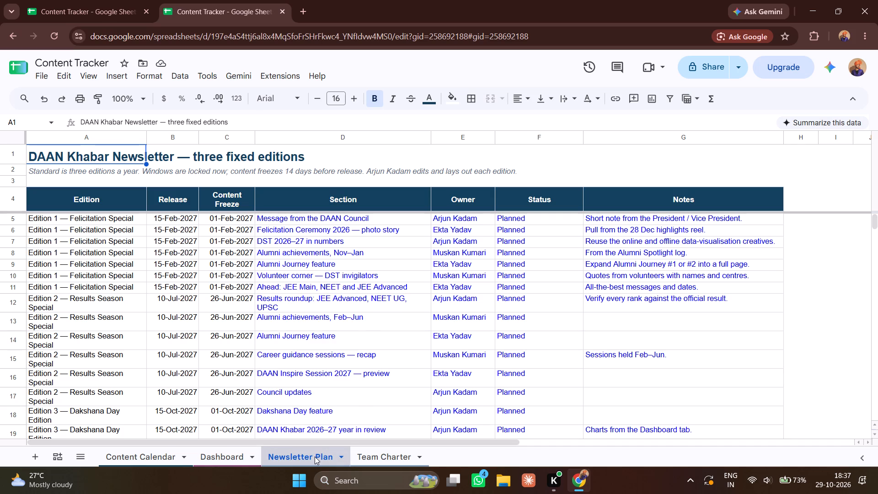
{"action": "right_click", "coordinate": [315, 456]}
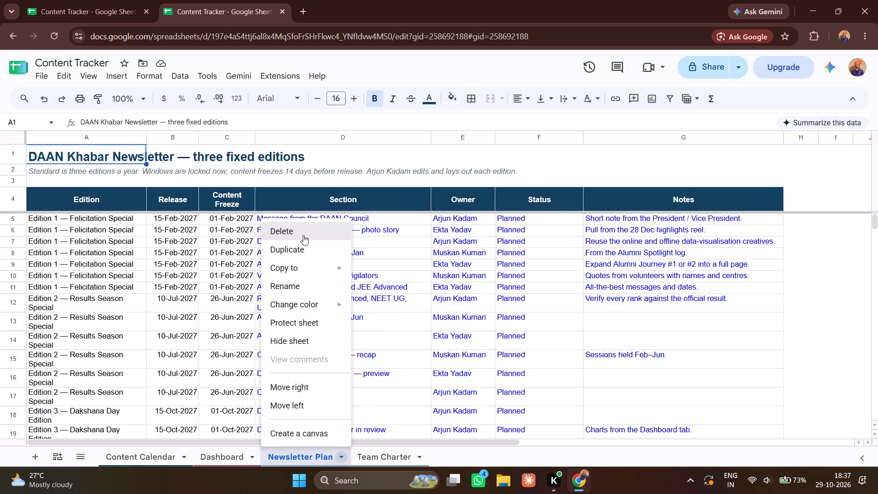
{"action": "left_click", "coordinate": [303, 235]}
{"action": "left_click", "coordinate": [557, 289]}
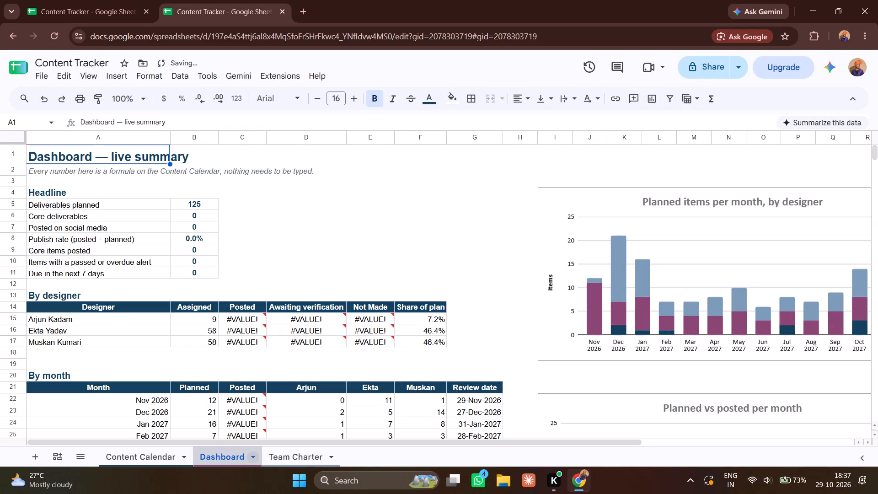
Delete the Dashboard sheet.
{"action": "right_click", "coordinate": [212, 454]}
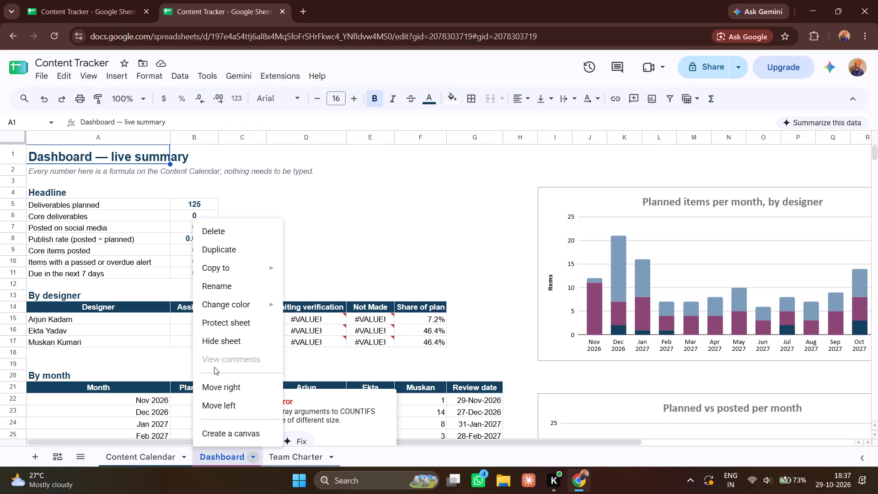
{"action": "left_click", "coordinate": [229, 228]}
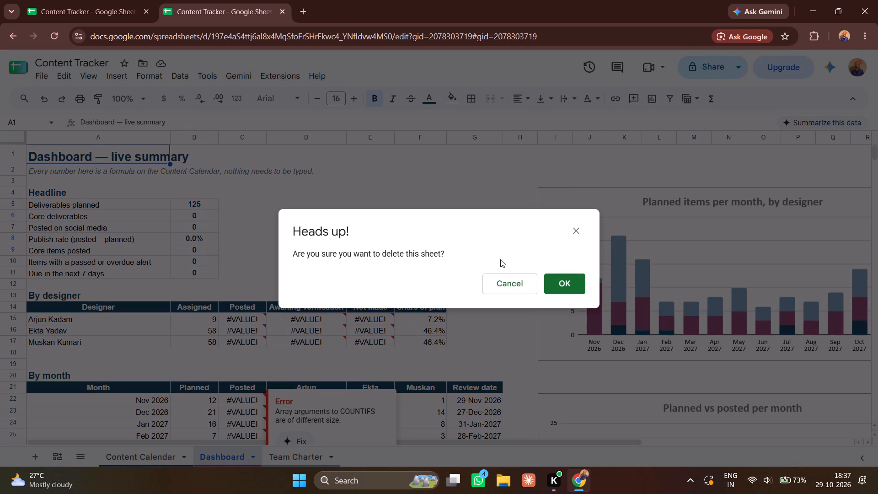
{"action": "left_click", "coordinate": [553, 290]}
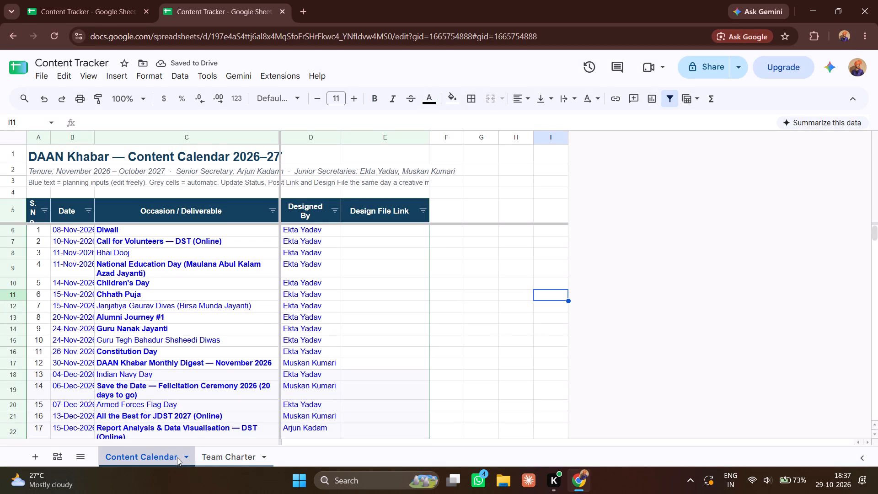
Look through the Team Charter sheet's responsibilities and working rules, and delete that sheet.
{"action": "scroll", "coordinate": [218, 465], "scroll_direction": "right", "scroll_amount": 2}
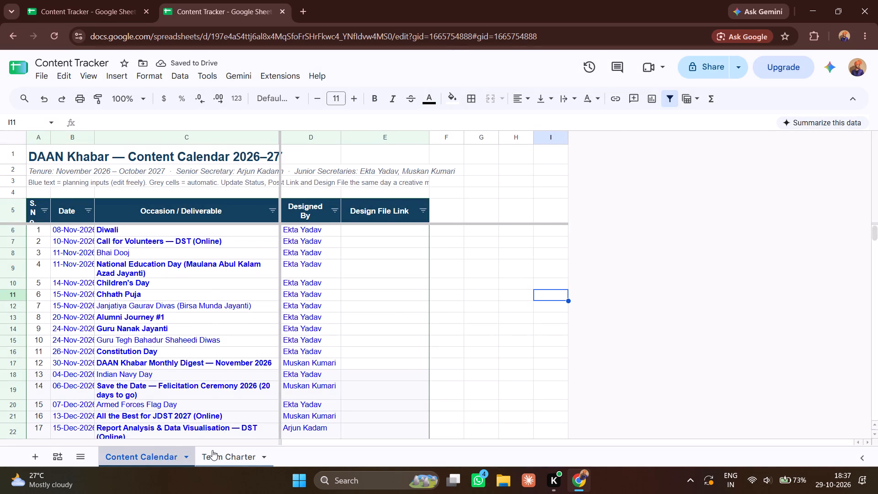
{"action": "left_click", "coordinate": [212, 450]}
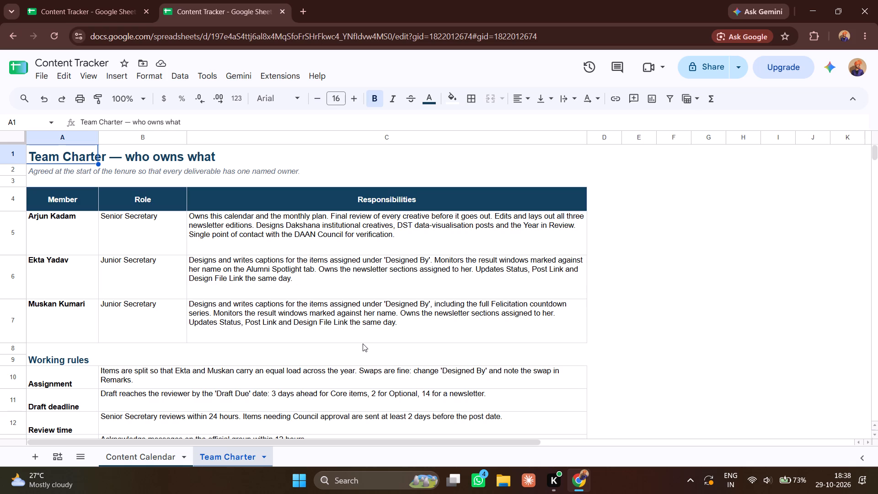
{"action": "scroll", "coordinate": [363, 344], "scroll_direction": "down", "scroll_amount": 4}
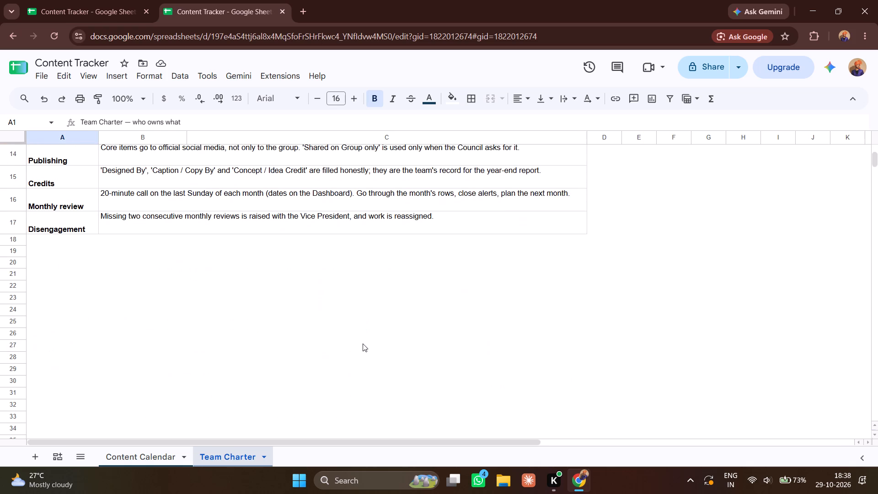
{"action": "right_click", "coordinate": [245, 457]}
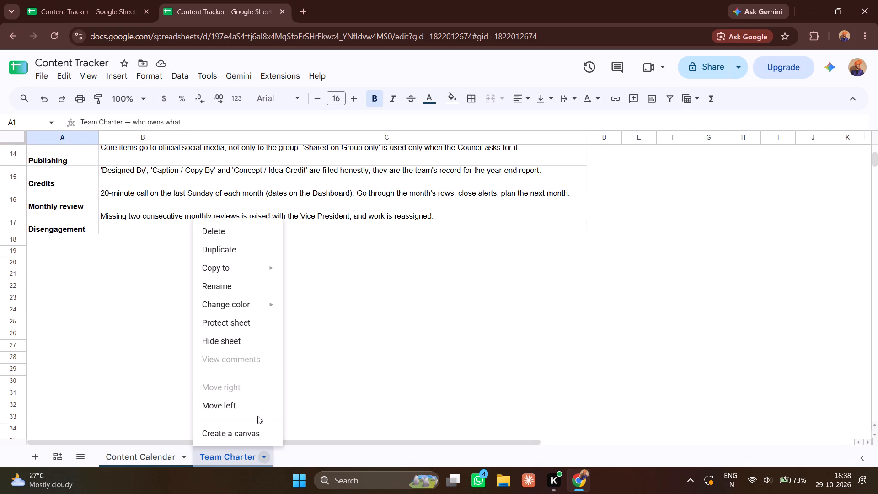
{"action": "left_click", "coordinate": [234, 236]}
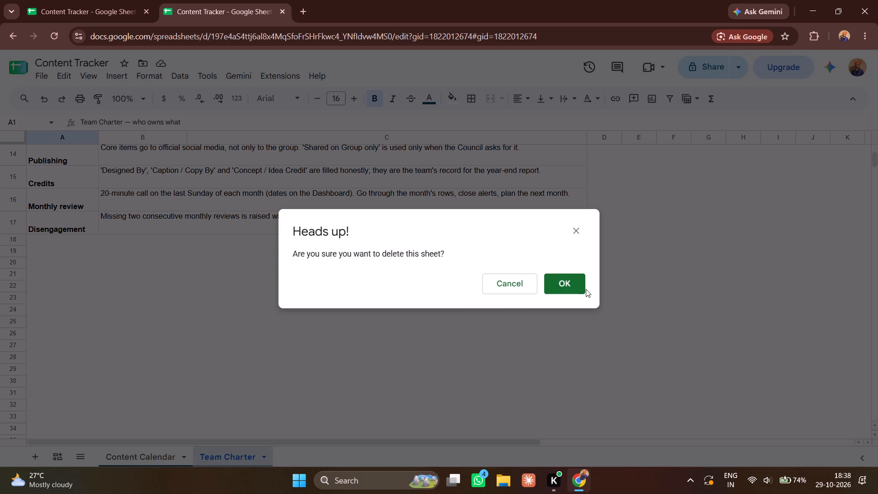
{"action": "left_click", "coordinate": [571, 287]}
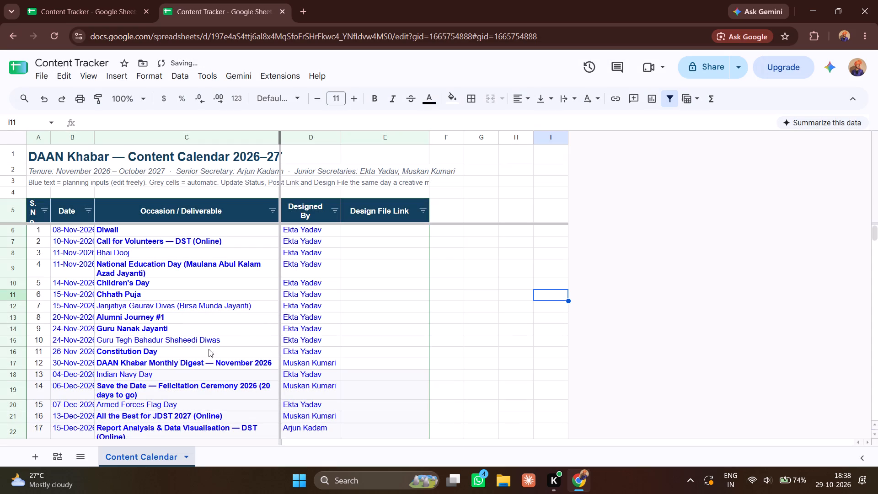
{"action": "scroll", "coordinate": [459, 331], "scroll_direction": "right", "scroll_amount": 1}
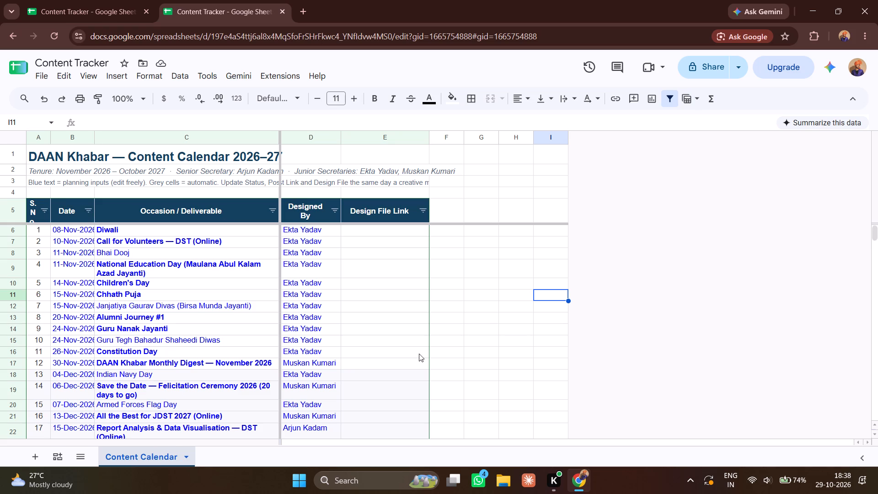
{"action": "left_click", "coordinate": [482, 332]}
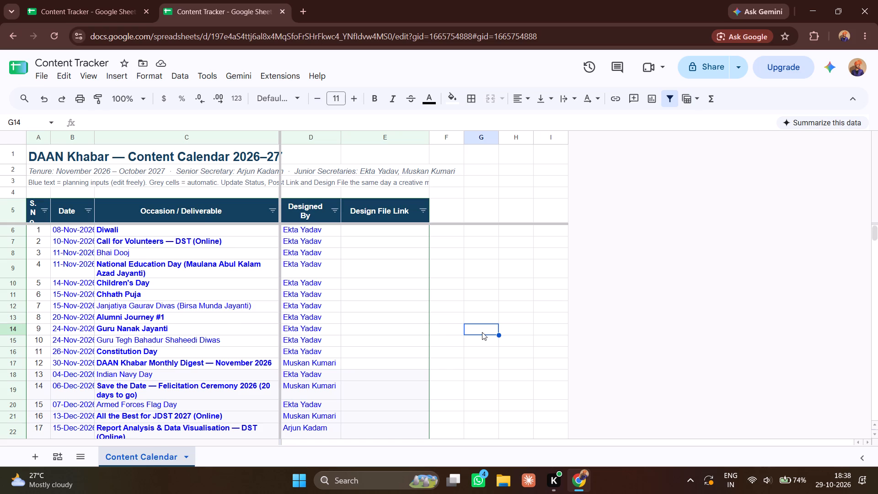
Clear all assigned names from the Designed By column, from the first Diwali entry through the last occasion in the calendar.
{"action": "key", "text": "super+v"}
{"action": "scroll", "coordinate": [320, 297], "scroll_direction": "right", "scroll_amount": 1}
{"action": "left_click", "coordinate": [299, 230]}
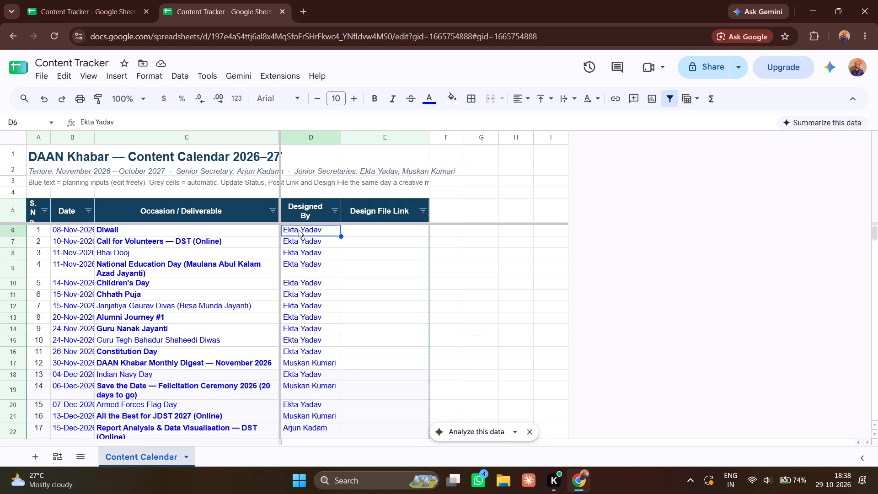
{"action": "key", "text": "shift+Down"}
{"action": "key", "text": "shift+Down"}
{"action": "key", "text": "shift+Down"}
{"action": "key", "text": "shift+Down"}
{"action": "key", "text": "shift+Down"}
{"action": "key", "text": "shift+Down"}
{"action": "key", "text": "shift+Down"}
{"action": "key", "text": "shift+Down"}
{"action": "key", "text": "shift+Down"}
{"action": "key", "text": "shift+Down"}
{"action": "key", "text": "shift+Down"}
{"action": "key", "text": "shift+Down"}
{"action": "key", "text": "shift+Down"}
{"action": "key", "text": "shift+Down"}
{"action": "key", "text": "shift+Down"}
{"action": "key", "text": "shift+Down"}
{"action": "key", "text": "shift+Down"}
{"action": "key", "text": "shift+Down"}
{"action": "key", "text": "shift+Down"}
{"action": "key", "text": "shift+Down"}
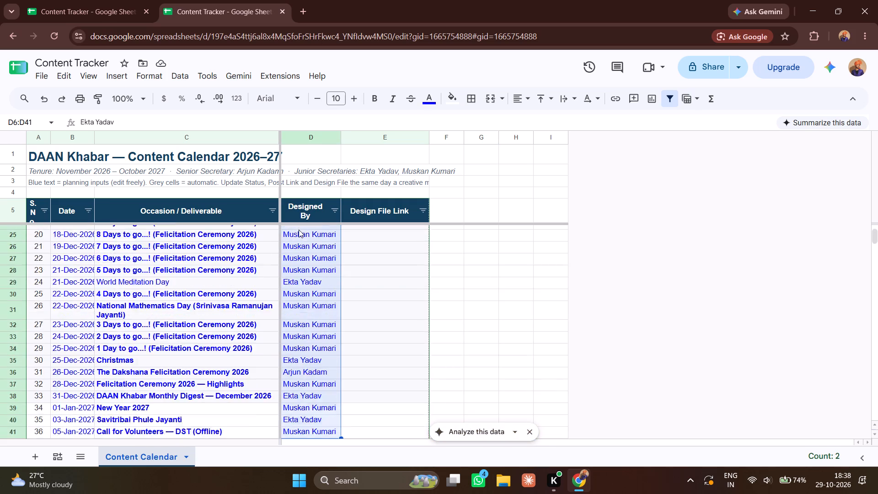
{"action": "key", "text": "shift+Down"}
{"action": "key", "text": "shift+Down"}
{"action": "key", "text": "shift+Down"}
{"action": "key", "text": "shift+Down"}
{"action": "key", "text": "shift+Down"}
{"action": "key", "text": "shift+Down"}
{"action": "key", "text": "shift+Down"}
{"action": "key", "text": "shift+Down"}
{"action": "key", "text": "shift+Down"}
{"action": "key", "text": "shift+Down"}
{"action": "key", "text": "shift+Down"}
{"action": "key", "text": "shift+Down"}
{"action": "key", "text": "shift+Down"}
{"action": "key", "text": "shift+Down"}
{"action": "key", "text": "shift+Down"}
{"action": "key", "text": "shift+Down"}
{"action": "key", "text": "shift+Down"}
{"action": "key", "text": "shift+Down"}
{"action": "key", "text": "shift+Down"}
{"action": "key", "text": "shift+Down"}
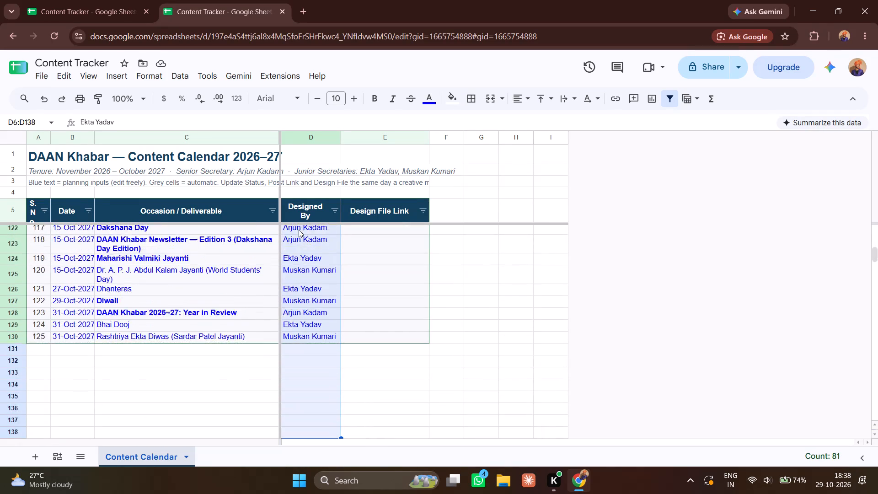
{"action": "key", "text": "BackSpace"}
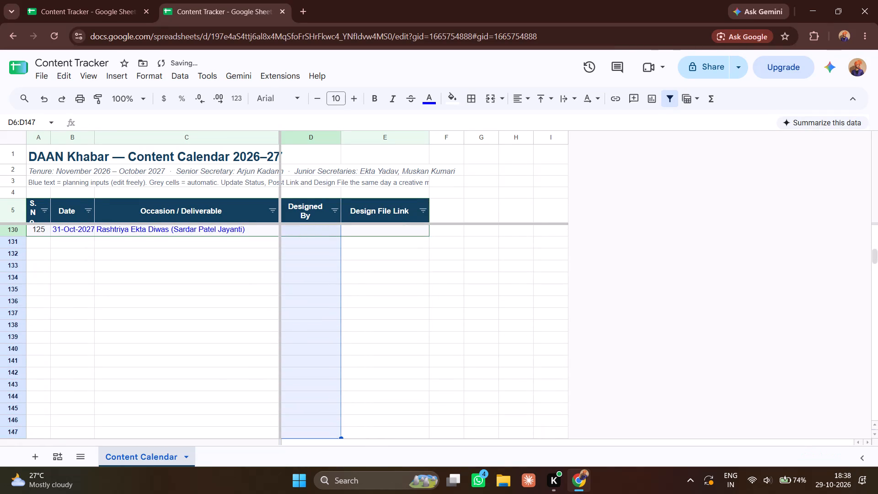
{"action": "left_click", "coordinate": [365, 271]}
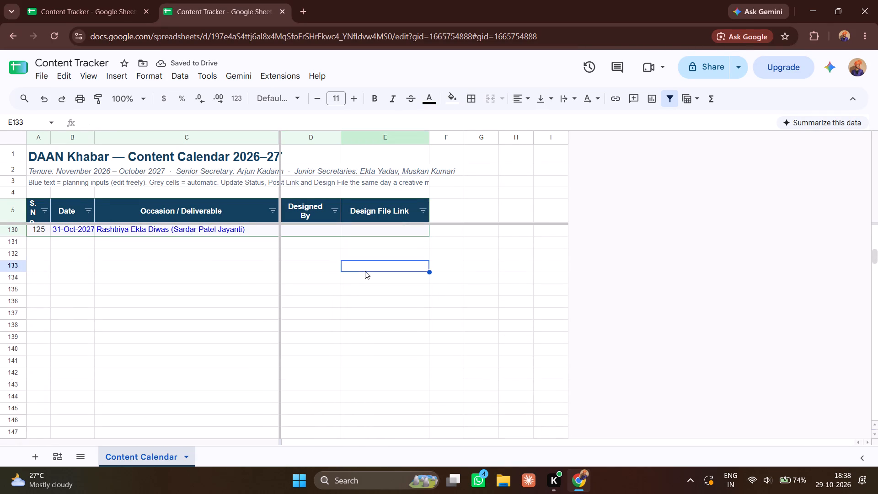
Select the cell holding the tenure and secretaries line beneath the Content Calendar title.
{"action": "scroll", "coordinate": [365, 271], "scroll_direction": "up", "scroll_amount": 12}
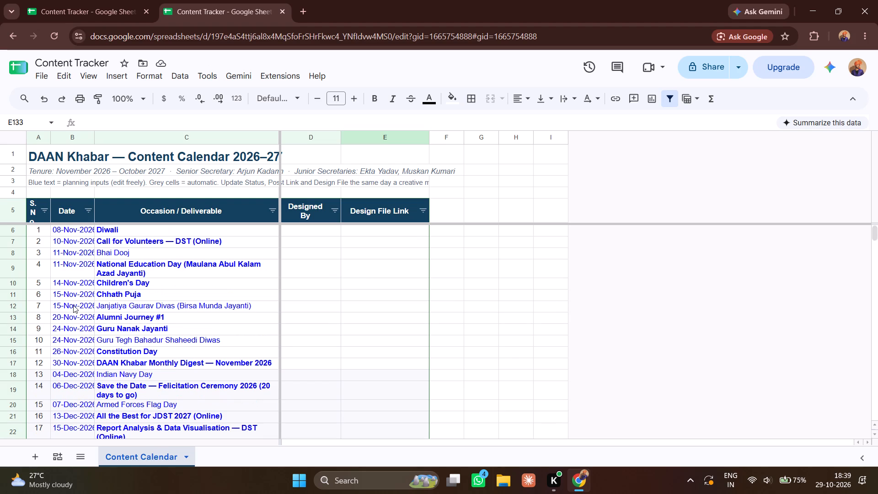
{"action": "left_click", "coordinate": [57, 169]}
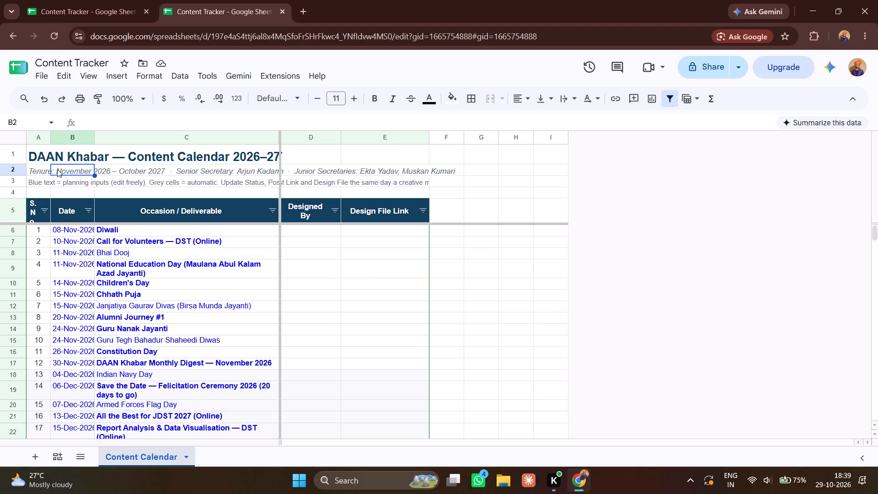
{"action": "left_click", "coordinate": [32, 167]}
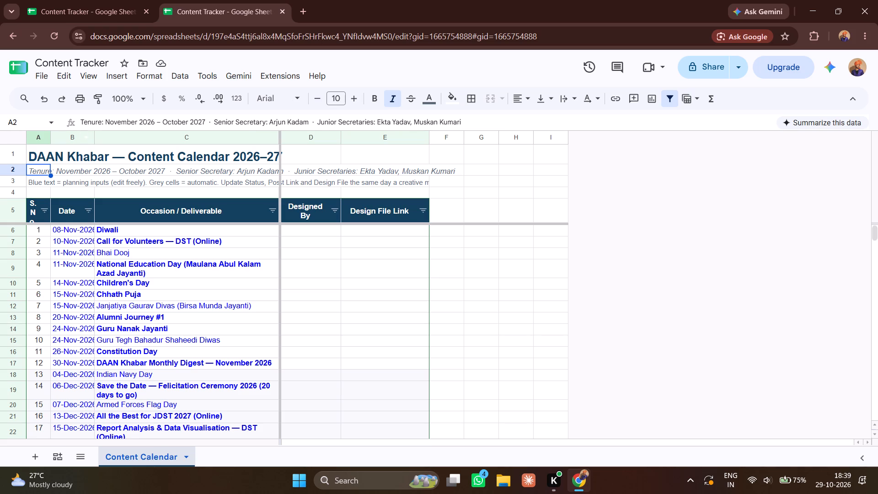
Remove the tenure text "Tenure: November 2026 – October 2027" and its separator from the start of the subtitle in cell A2.
{"action": "left_click", "coordinate": [208, 123]}
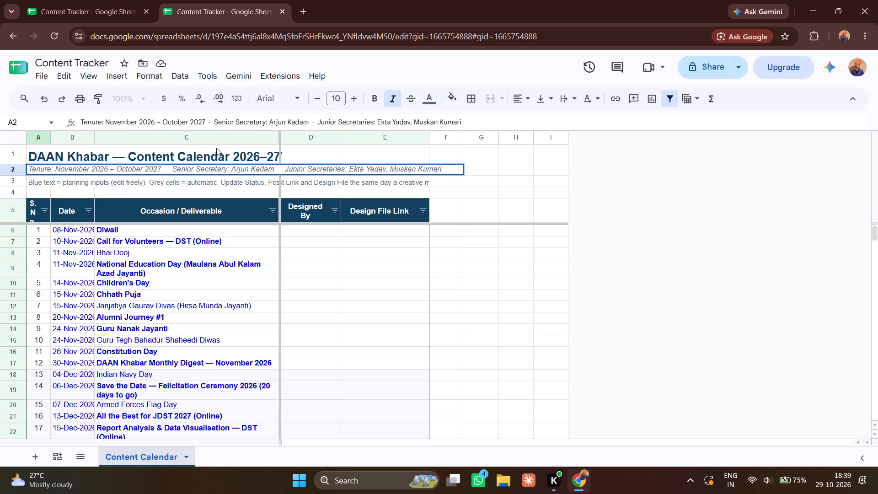
{"action": "key", "text": "Right"}
{"action": "key", "text": "Right"}
{"action": "key", "text": "Right"}
{"action": "key", "text": "Right"}
{"action": "key", "text": "BackSpace"}
{"action": "key", "text": "BackSpace"}
{"action": "key", "text": "BackSpace"}
{"action": "key", "text": "BackSpace"}
{"action": "key", "text": "BackSpace"}
{"action": "key", "text": "BackSpace"}
{"action": "key", "text": "BackSpace"}
{"action": "key", "text": "BackSpace"}
{"action": "key", "text": "BackSpace"}
{"action": "key", "text": "BackSpace"}
{"action": "key", "text": "BackSpace"}
{"action": "key", "text": "BackSpace"}
{"action": "key", "text": "BackSpace"}
{"action": "key", "text": "BackSpace"}
{"action": "key", "text": "BackSpace"}
{"action": "key", "text": "BackSpace"}
{"action": "key", "text": "BackSpace"}
{"action": "key", "text": "BackSpace"}
{"action": "key", "text": "BackSpace"}
{"action": "key", "text": "BackSpace"}
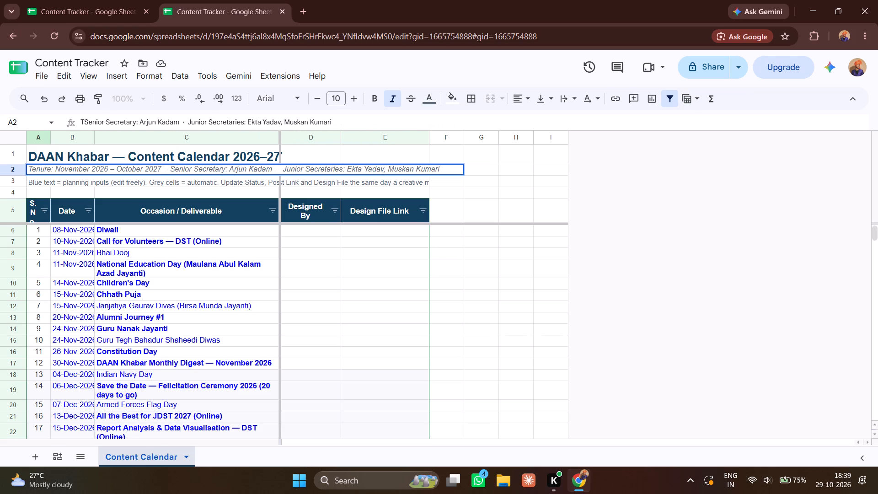
{"action": "key", "text": "BackSpace"}
{"action": "key", "text": "BackSpace"}
{"action": "key", "text": "BackSpace"}
{"action": "key", "text": "BackSpace"}
{"action": "key", "text": "BackSpace"}
{"action": "key", "text": "BackSpace"}
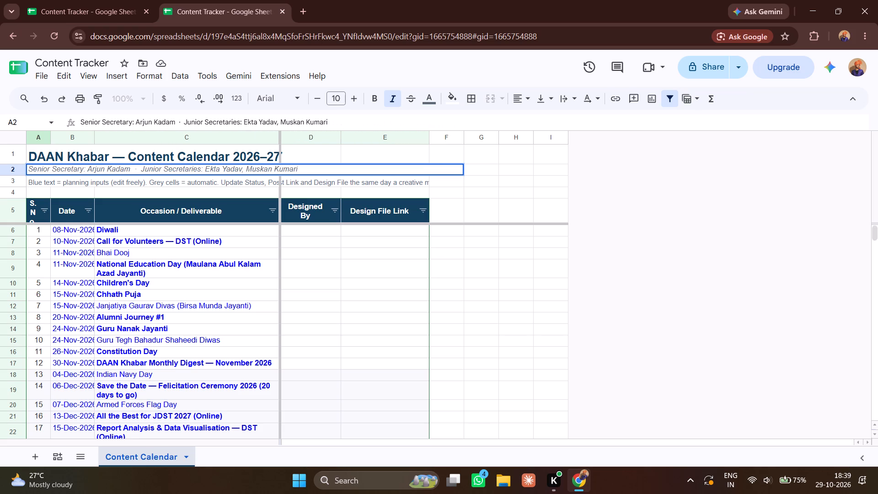
{"action": "key", "text": "BackSpace"}
{"action": "key", "text": "BackSpace"}
{"action": "key", "text": "BackSpace"}
{"action": "key", "text": "BackSpace"}
Abbreviate "Senior Secretary:" to "Sr Secy :" in the cell A2 subtitle.
{"action": "left_click", "coordinate": [98, 122]}
{"action": "key", "text": "Right"}
{"action": "key", "text": "Left"}
{"action": "key", "text": "BackSpace"}
{"action": "key", "text": "BackSpace"}
{"action": "key", "text": "BackSpace"}
{"action": "key", "text": "BackSpace"}
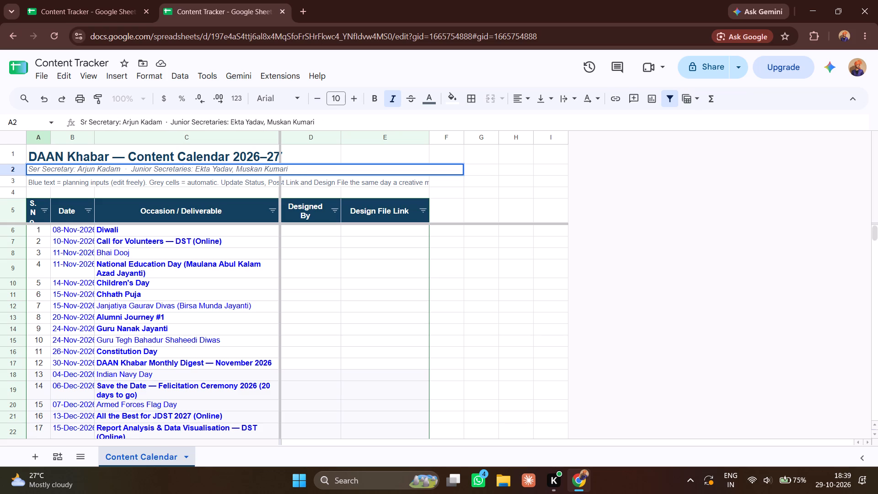
{"action": "left_click", "coordinate": [114, 122]}
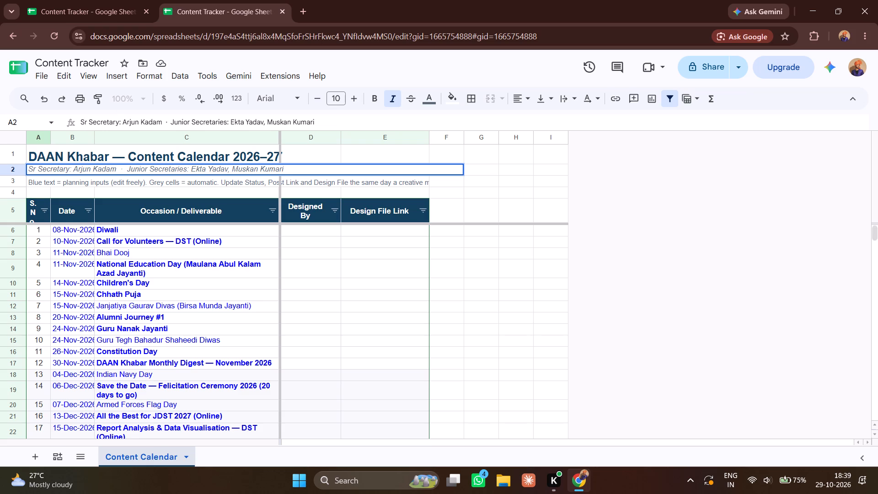
{"action": "key", "text": "BackSpace"}
{"action": "key", "text": "BackSpace"}
{"action": "key", "text": "BackSpace"}
{"action": "key", "text": "BackSpace"}
{"action": "key", "text": "BackSpace"}
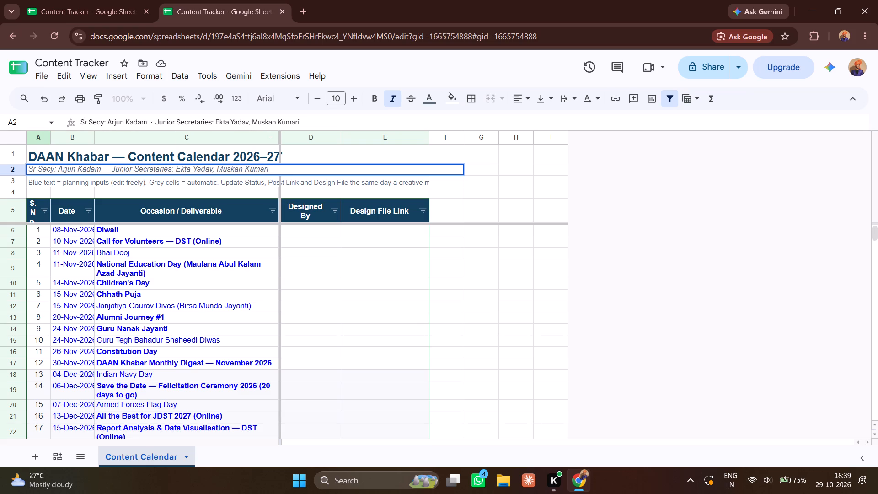
{"action": "key", "text": "Right"}
{"action": "key", "text": "Right"}
{"action": "key", "text": "Left"}
{"action": "key", "text": "space"}
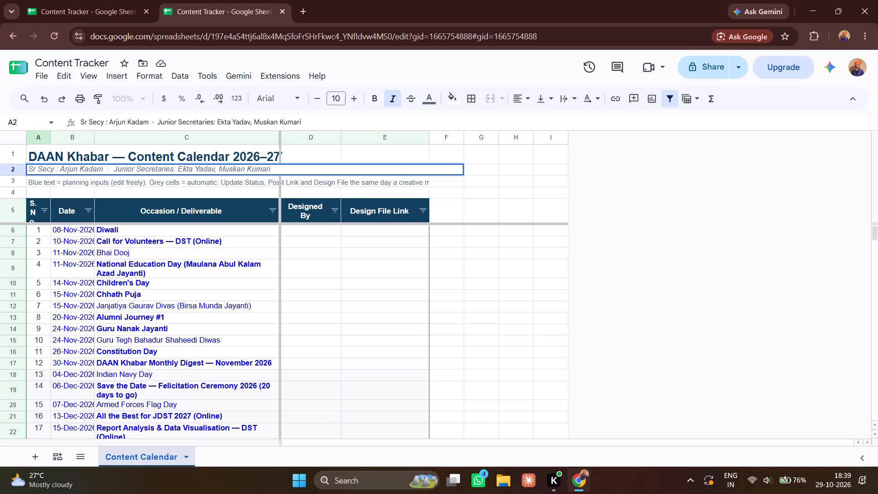
Abbreviate "Junior Secretaries:" to "Jr Secy:" in the cell A2 subtitle.
{"action": "left_click", "coordinate": [158, 124]}
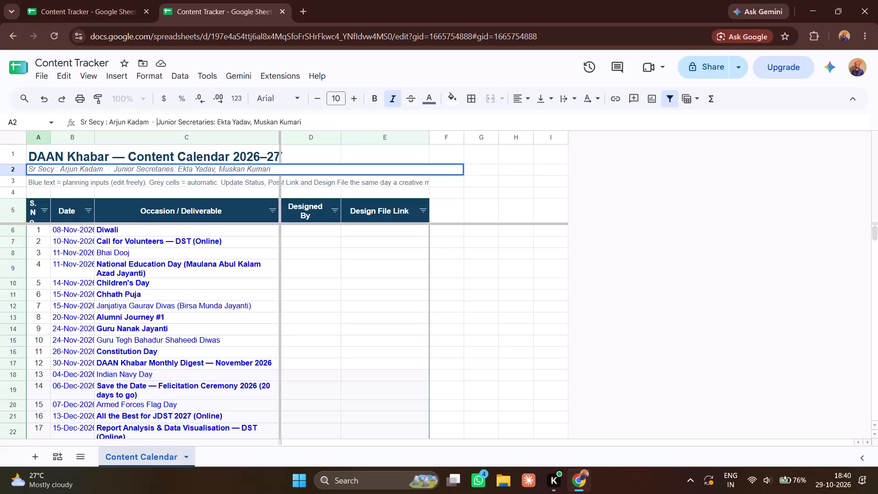
{"action": "left_click", "coordinate": [158, 124]}
{"action": "left_click", "coordinate": [172, 121]}
{"action": "key", "text": "BackSpace"}
{"action": "key", "text": "BackSpace"}
{"action": "key", "text": "BackSpace"}
{"action": "key", "text": "BackSpace"}
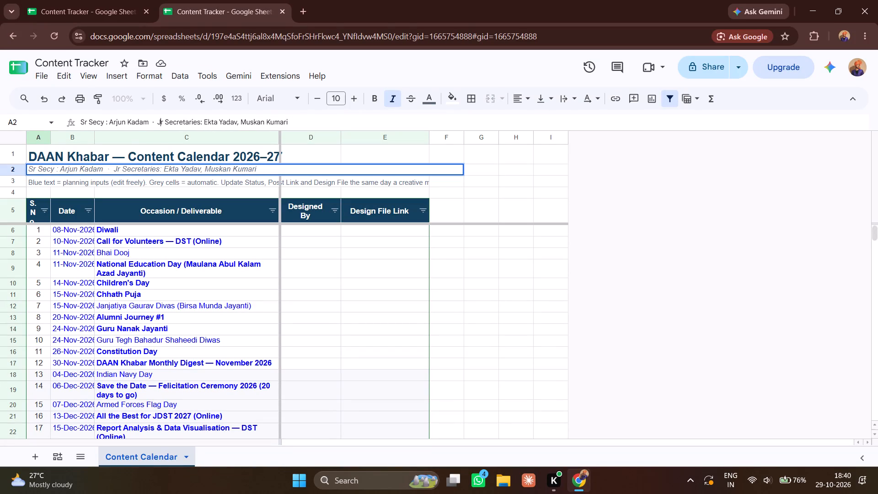
{"action": "left_click", "coordinate": [193, 123]}
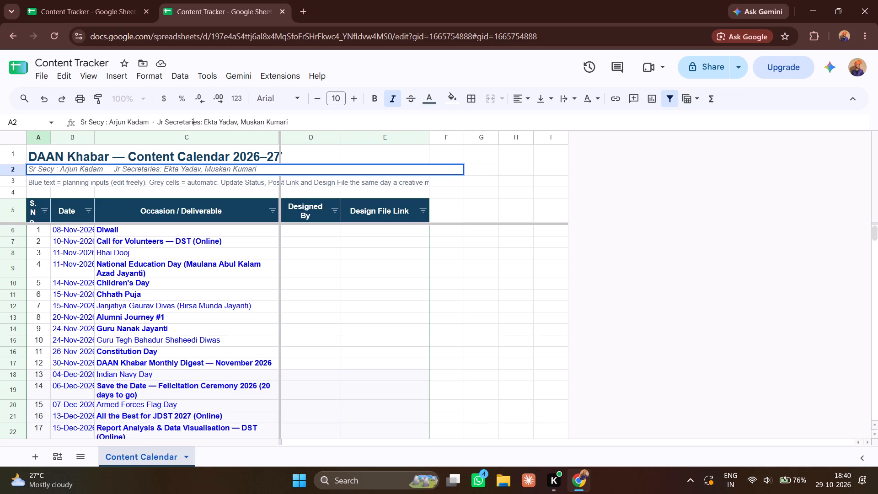
{"action": "left_click", "coordinate": [191, 123]}
{"action": "key", "text": "BackSpace"}
{"action": "key", "text": "BackSpace"}
{"action": "key", "text": "BackSpace"}
{"action": "key", "text": "BackSpace"}
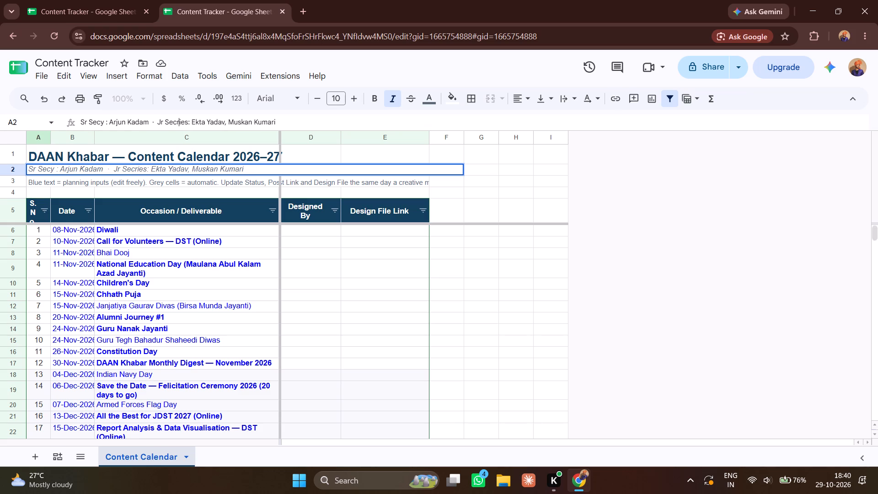
{"action": "key", "text": "BackSpace"}
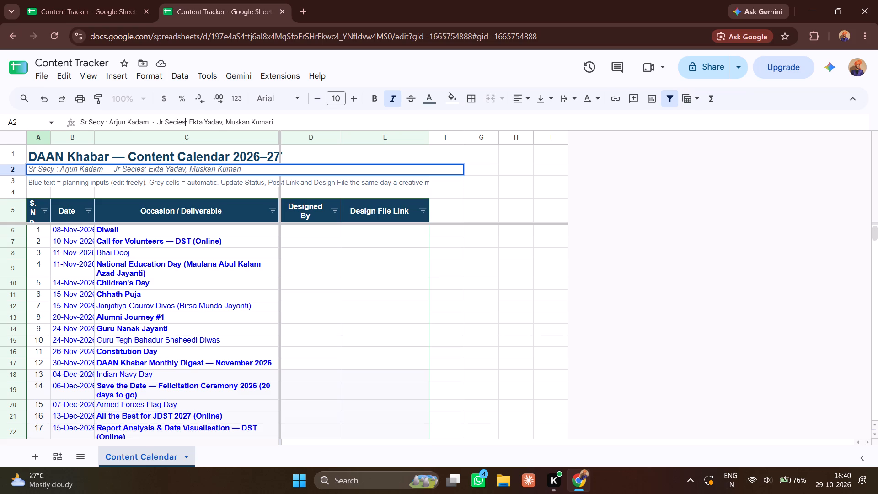
{"action": "left_click", "coordinate": [186, 121]}
{"action": "key", "text": "BackSpace"}
{"action": "key", "text": "BackSpace"}
{"action": "key", "text": "BackSpace"}
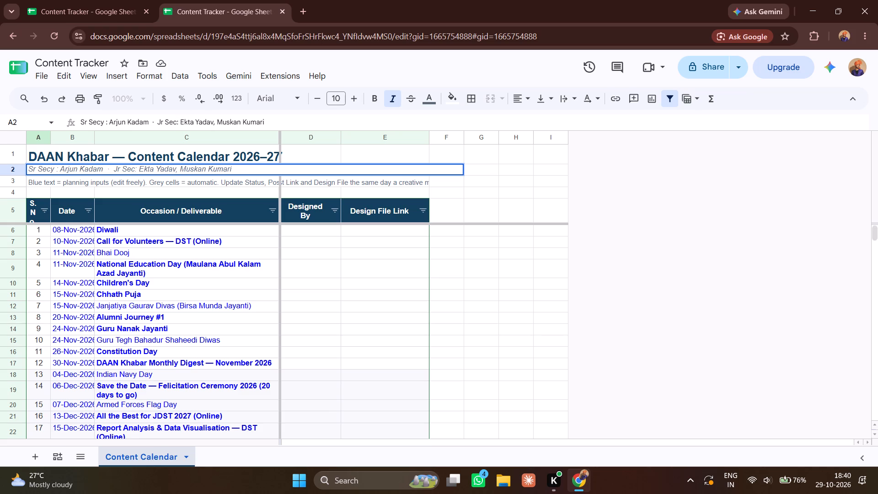
{"action": "key", "text": "y"}
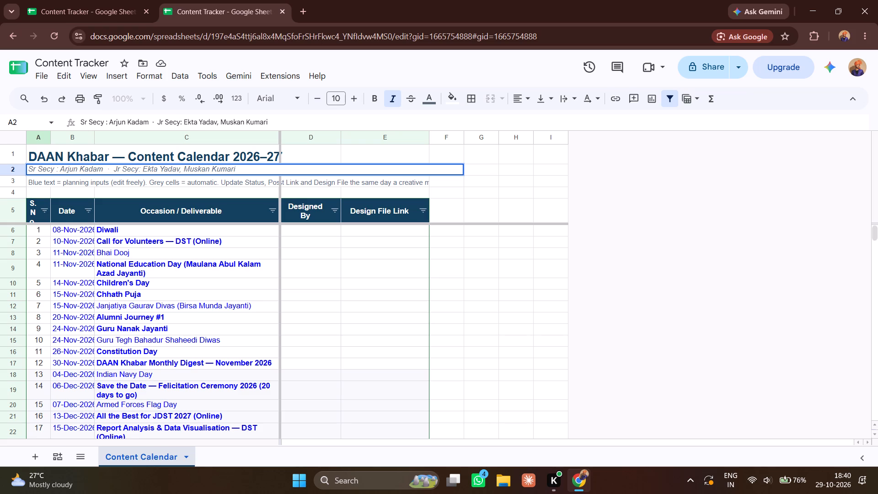
Insert a row below row 2 and copy the row 2 subtitle into the new row 3.
{"action": "right_click", "coordinate": [7, 169]}
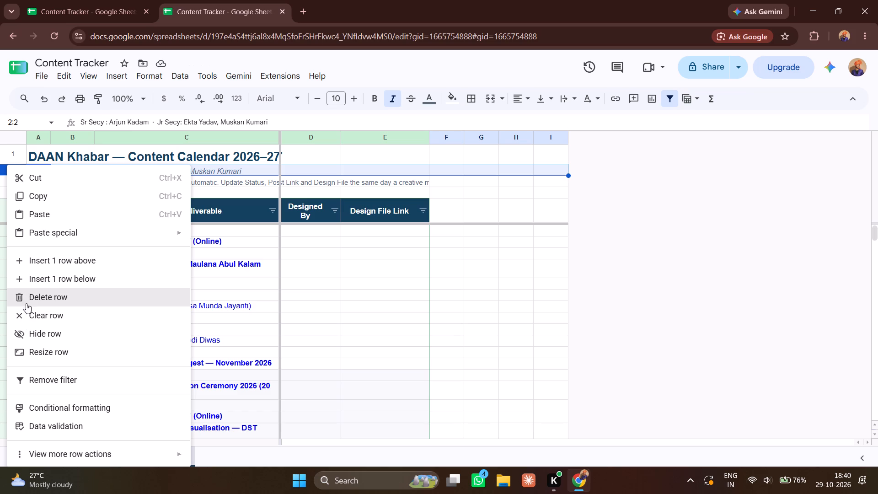
{"action": "left_click", "coordinate": [28, 279]}
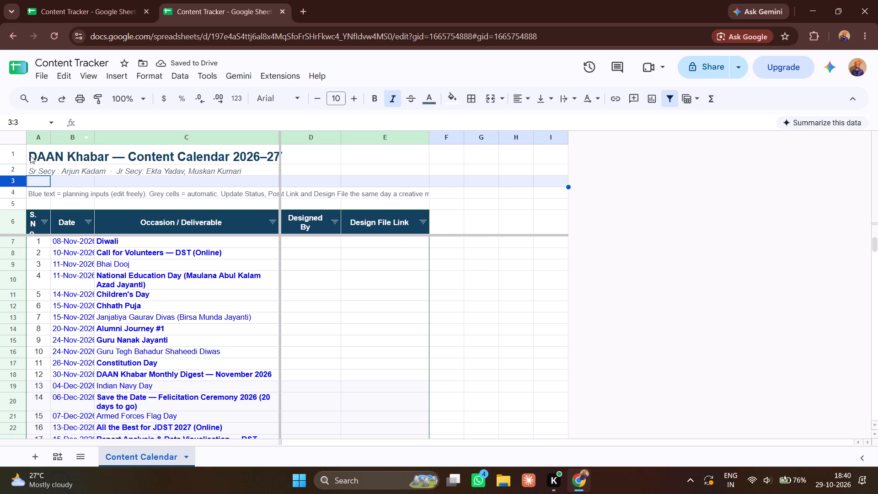
{"action": "left_click", "coordinate": [13, 168]}
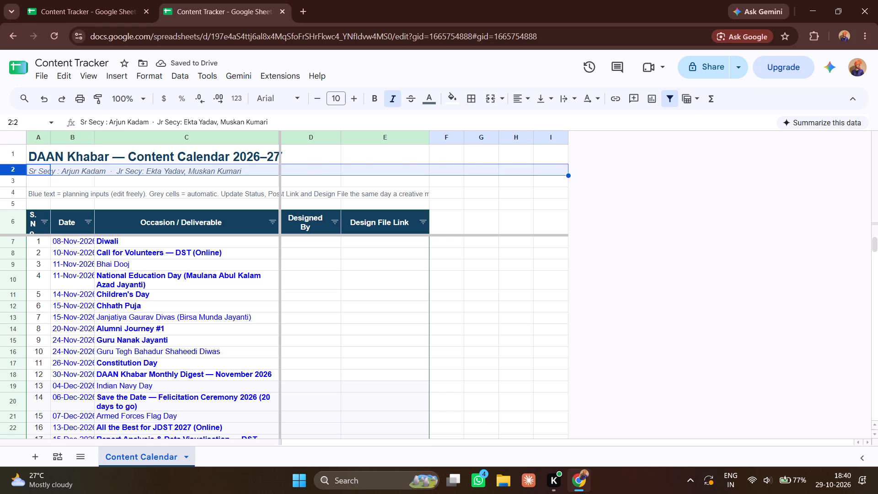
{"action": "key", "text": "ctrl+c"}
{"action": "left_click", "coordinate": [11, 181]}
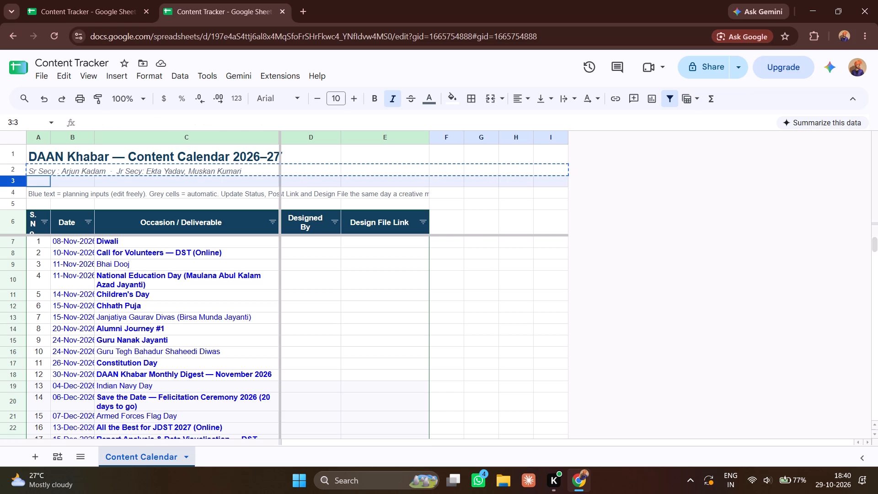
{"action": "key", "text": "ctrl+v"}
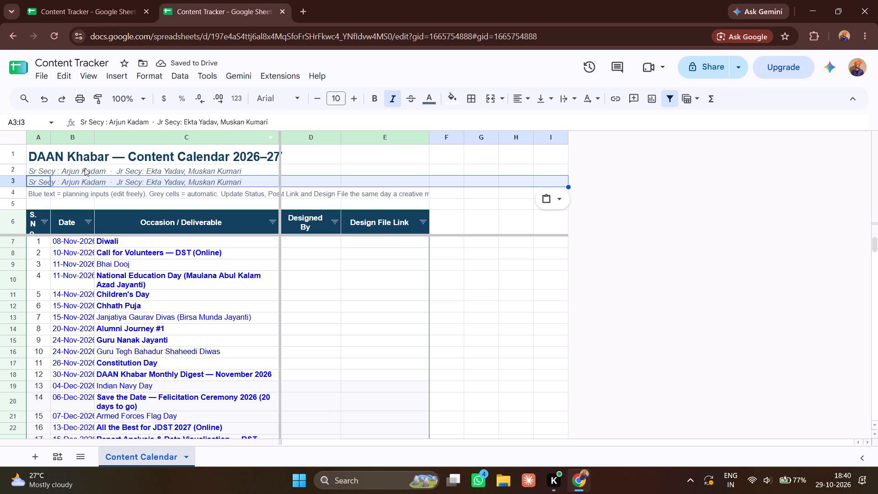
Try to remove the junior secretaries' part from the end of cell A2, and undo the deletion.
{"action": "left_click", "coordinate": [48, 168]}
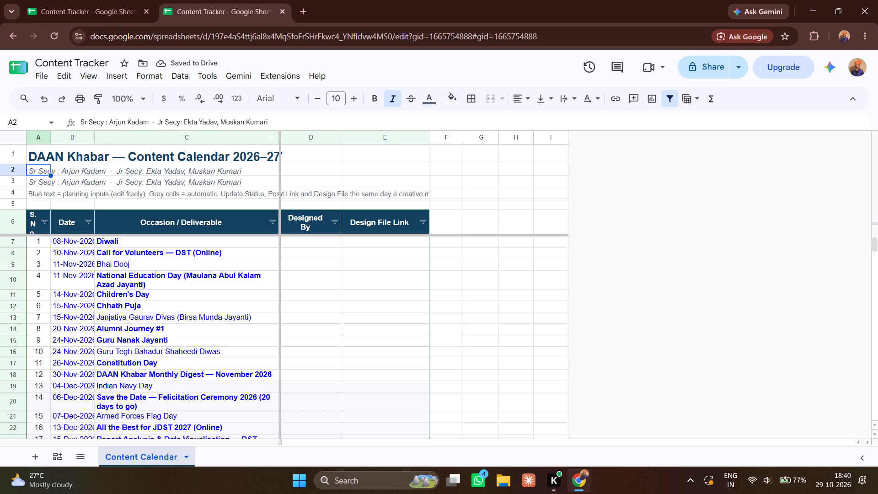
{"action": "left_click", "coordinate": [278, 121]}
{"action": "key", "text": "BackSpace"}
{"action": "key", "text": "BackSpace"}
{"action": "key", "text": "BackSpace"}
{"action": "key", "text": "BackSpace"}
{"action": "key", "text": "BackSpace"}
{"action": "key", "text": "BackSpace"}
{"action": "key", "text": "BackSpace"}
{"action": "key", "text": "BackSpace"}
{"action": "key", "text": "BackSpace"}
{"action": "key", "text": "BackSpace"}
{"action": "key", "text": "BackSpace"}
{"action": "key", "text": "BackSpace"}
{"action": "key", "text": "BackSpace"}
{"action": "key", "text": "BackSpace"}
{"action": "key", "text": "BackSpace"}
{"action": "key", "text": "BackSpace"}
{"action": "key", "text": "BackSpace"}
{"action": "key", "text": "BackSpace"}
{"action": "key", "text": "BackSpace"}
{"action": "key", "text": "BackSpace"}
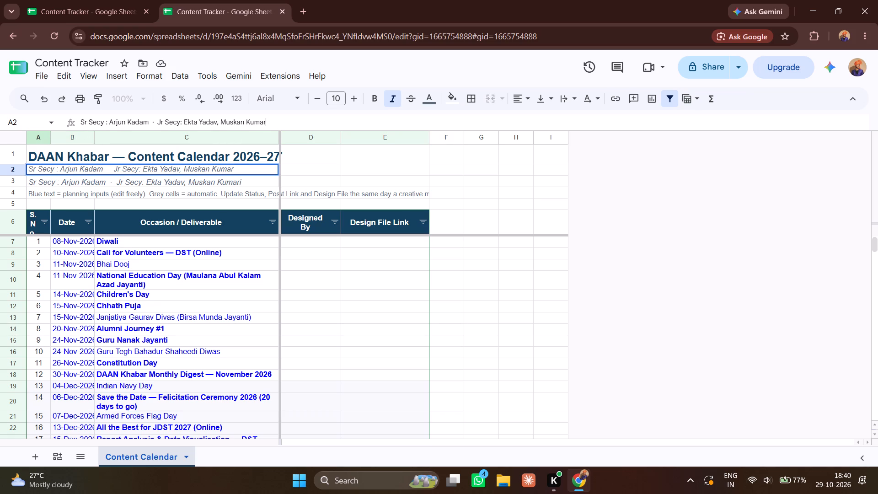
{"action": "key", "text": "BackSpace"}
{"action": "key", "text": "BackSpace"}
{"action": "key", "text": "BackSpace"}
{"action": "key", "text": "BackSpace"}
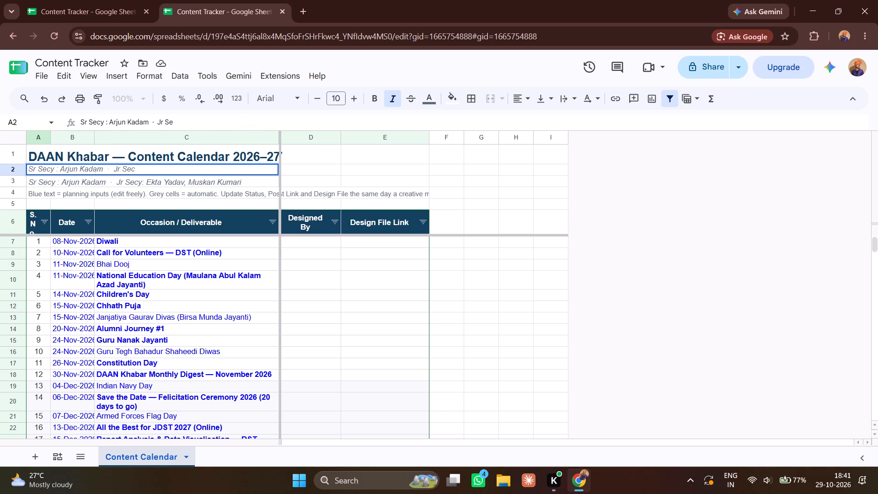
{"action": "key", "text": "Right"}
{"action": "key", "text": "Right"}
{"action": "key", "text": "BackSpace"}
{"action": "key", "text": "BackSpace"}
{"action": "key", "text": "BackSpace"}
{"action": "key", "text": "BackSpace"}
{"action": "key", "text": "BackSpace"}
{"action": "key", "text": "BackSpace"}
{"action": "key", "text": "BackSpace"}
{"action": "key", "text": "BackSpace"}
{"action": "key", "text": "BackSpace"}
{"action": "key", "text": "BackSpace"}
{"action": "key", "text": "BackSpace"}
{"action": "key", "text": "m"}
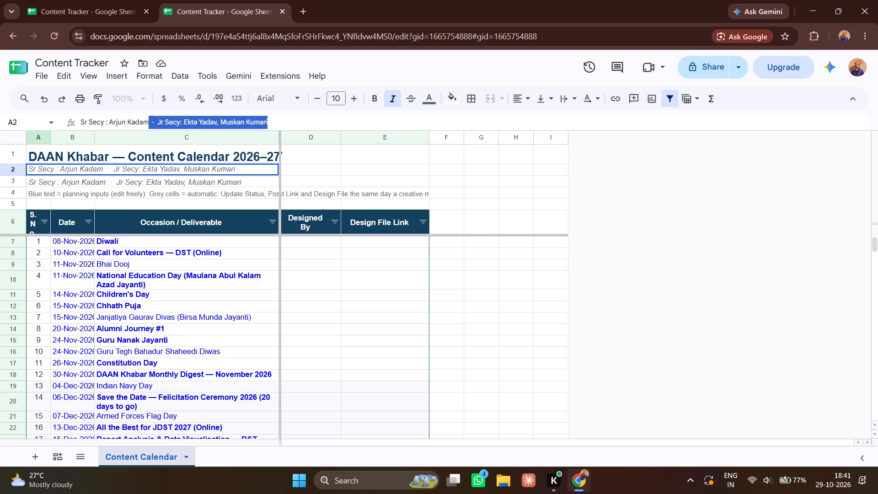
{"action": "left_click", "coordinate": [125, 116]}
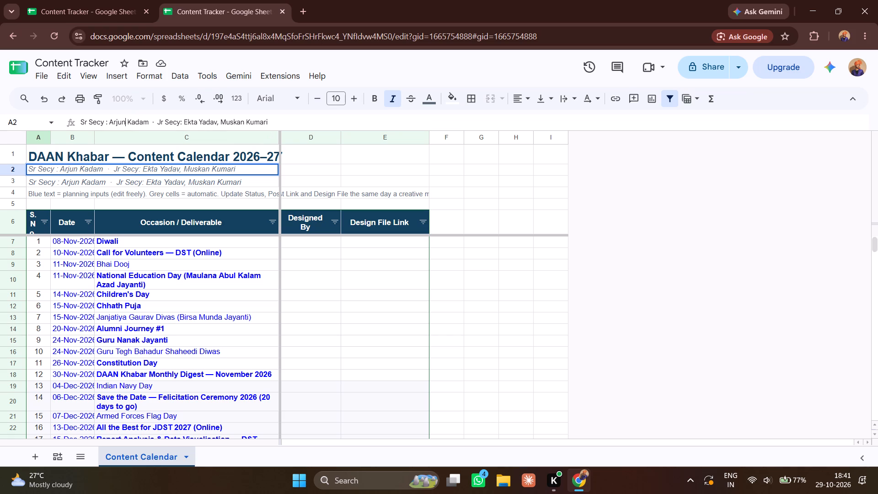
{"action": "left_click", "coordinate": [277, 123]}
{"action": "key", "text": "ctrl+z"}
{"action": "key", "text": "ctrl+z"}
Remove the separator and the "Jr Secy:" part with its names from cell A2, keeping only the "Sr Secy :" entry.
{"action": "key", "text": "BackSpace"}
{"action": "key", "text": "BackSpace"}
{"action": "key", "text": "BackSpace"}
{"action": "key", "text": "BackSpace"}
{"action": "key", "text": "BackSpace"}
{"action": "key", "text": "BackSpace"}
{"action": "key", "text": "BackSpace"}
{"action": "key", "text": "BackSpace"}
{"action": "key", "text": "BackSpace"}
{"action": "key", "text": "BackSpace"}
{"action": "key", "text": "BackSpace"}
{"action": "key", "text": "BackSpace"}
{"action": "key", "text": "BackSpace"}
{"action": "key", "text": "BackSpace"}
{"action": "key", "text": "BackSpace"}
{"action": "key", "text": "BackSpace"}
{"action": "key", "text": "BackSpace"}
{"action": "key", "text": "BackSpace"}
{"action": "key", "text": "BackSpace"}
{"action": "key", "text": "BackSpace"}
{"action": "key", "text": "BackSpace"}
{"action": "key", "text": "BackSpace"}
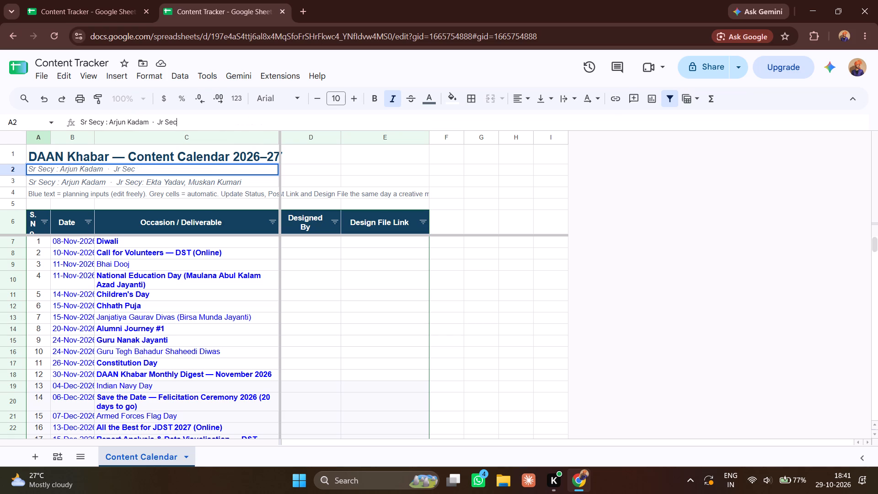
{"action": "key", "text": "BackSpace"}
{"action": "key", "text": "BackSpace"}
{"action": "key", "text": "BackSpace"}
{"action": "key", "text": "BackSpace"}
{"action": "key", "text": "BackSpace"}
{"action": "key", "text": "BackSpace"}
{"action": "key", "text": "BackSpace"}
{"action": "key", "text": "BackSpace"}
{"action": "key", "text": "BackSpace"}
{"action": "key", "text": "BackSpace"}
{"action": "key", "text": "BackSpace"}
{"action": "left_click", "coordinate": [215, 185]}
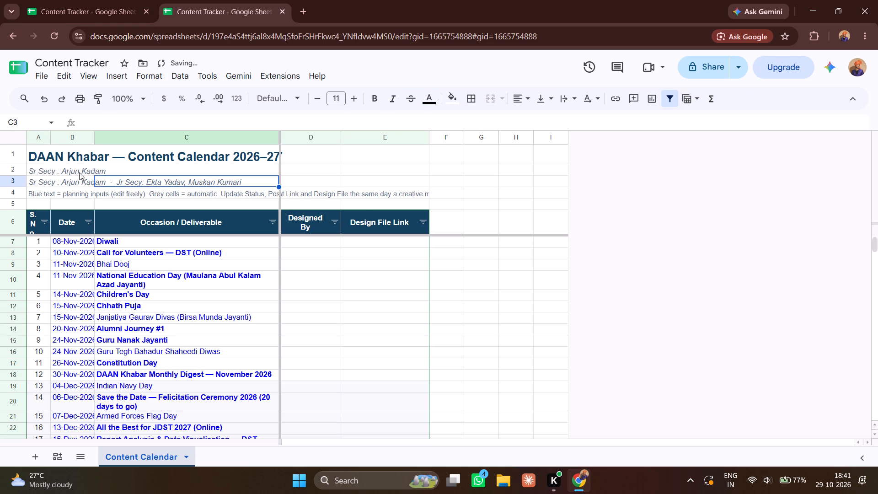
Remove the "Sr Secy :" entry and the separator from cell A3, keeping only the "Jr Secy:" entry with its names.
{"action": "left_click", "coordinate": [65, 181]}
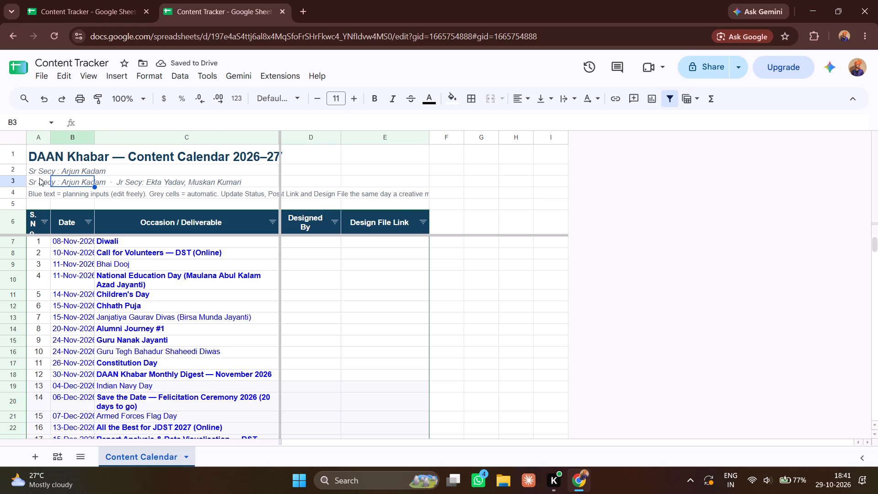
{"action": "left_click", "coordinate": [39, 178]}
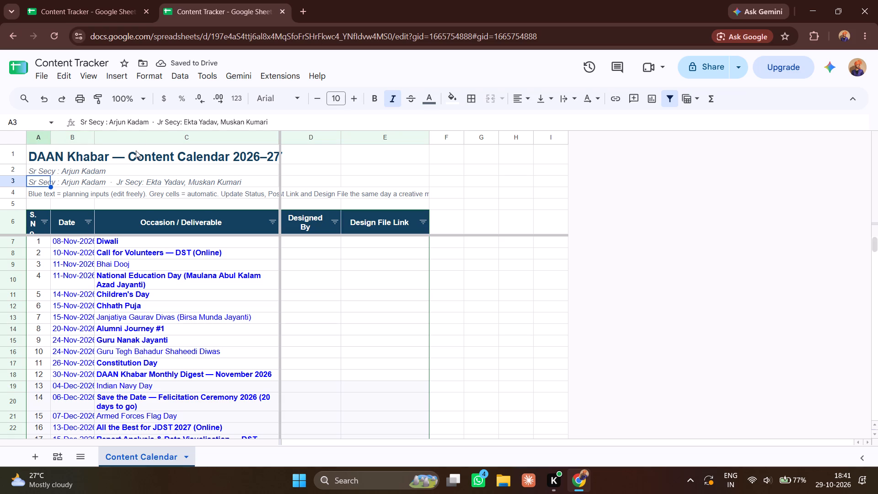
{"action": "left_click", "coordinate": [161, 123]}
{"action": "key", "text": "Left"}
{"action": "key", "text": "BackSpace"}
{"action": "key", "text": "BackSpace"}
{"action": "key", "text": "BackSpace"}
{"action": "key", "text": "BackSpace"}
{"action": "key", "text": "BackSpace"}
{"action": "key", "text": "BackSpace"}
{"action": "key", "text": "BackSpace"}
{"action": "key", "text": "BackSpace"}
{"action": "key", "text": "BackSpace"}
{"action": "key", "text": "BackSpace"}
{"action": "key", "text": "BackSpace"}
{"action": "key", "text": "BackSpace"}
{"action": "key", "text": "BackSpace"}
{"action": "key", "text": "BackSpace"}
{"action": "key", "text": "BackSpace"}
{"action": "key", "text": "BackSpace"}
{"action": "key", "text": "BackSpace"}
{"action": "key", "text": "BackSpace"}
{"action": "key", "text": "BackSpace"}
{"action": "key", "text": "BackSpace"}
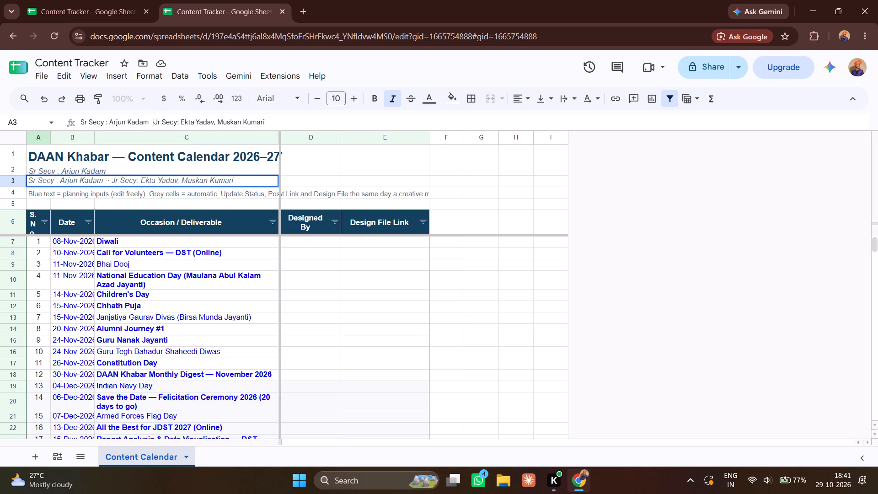
{"action": "key", "text": "BackSpace"}
{"action": "key", "text": "BackSpace"}
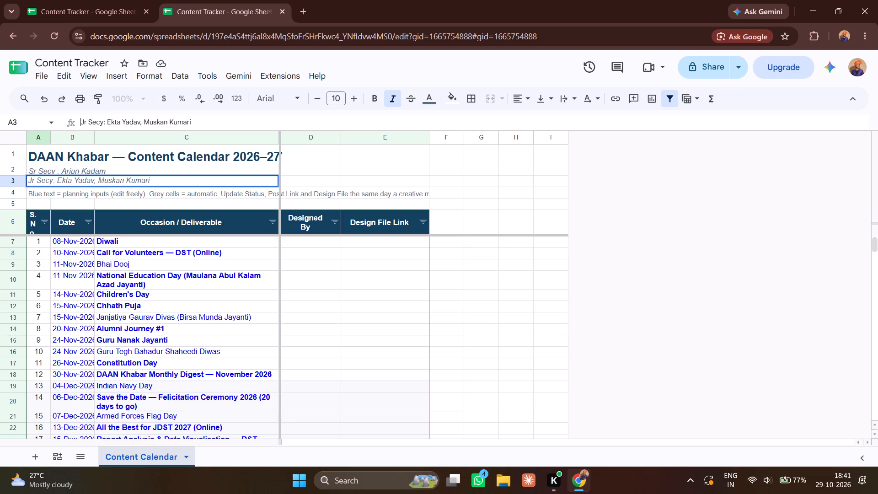
{"action": "key", "text": "BackSpace"}
{"action": "key", "text": "BackSpace"}
{"action": "key", "text": "BackSpace"}
{"action": "key", "text": "BackSpace"}
{"action": "key", "text": "BackSpace"}
{"action": "key", "text": "BackSpace"}
Trim the leftover characters in front of "Jr Secy:" in cell A3 and commit the edit.
{"action": "key", "text": "BackSpace"}
{"action": "key", "text": "BackSpace"}
{"action": "key", "text": "BackSpace"}
{"action": "left_click", "coordinate": [454, 208]}
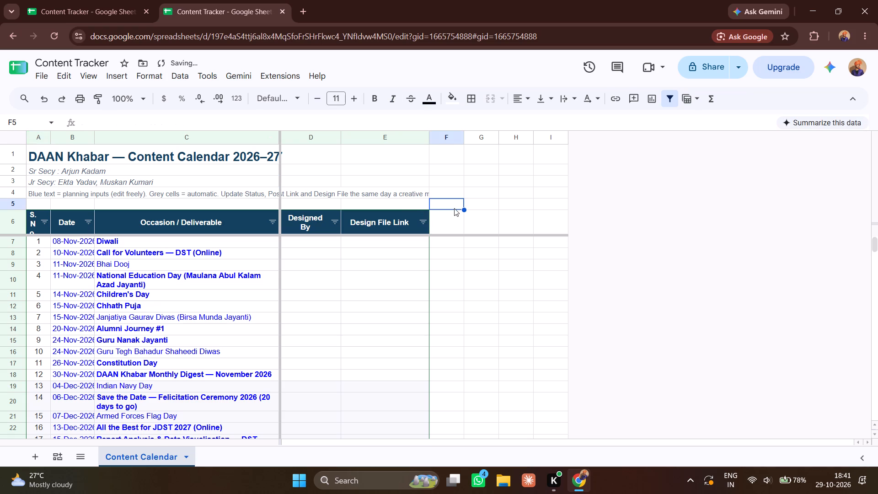
Clear all items from the clipboard history.
{"action": "key", "text": "super+v"}
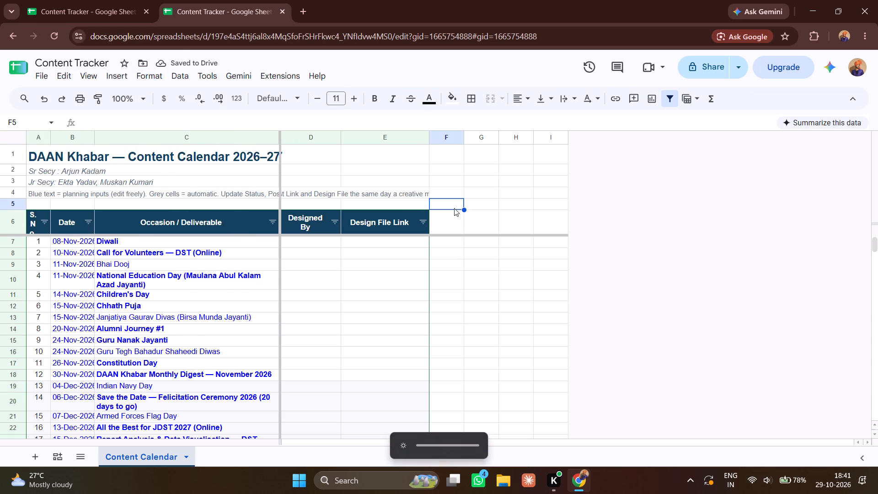
{"action": "key", "text": "super+v"}
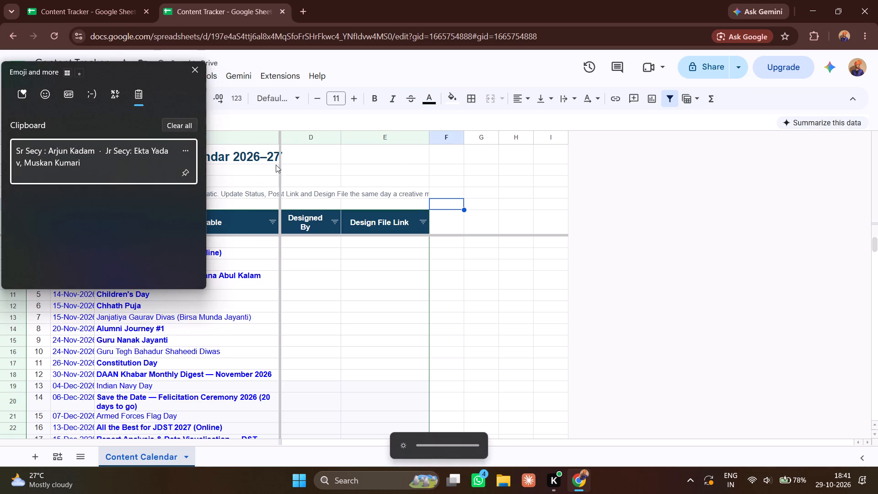
{"action": "left_click", "coordinate": [177, 129]}
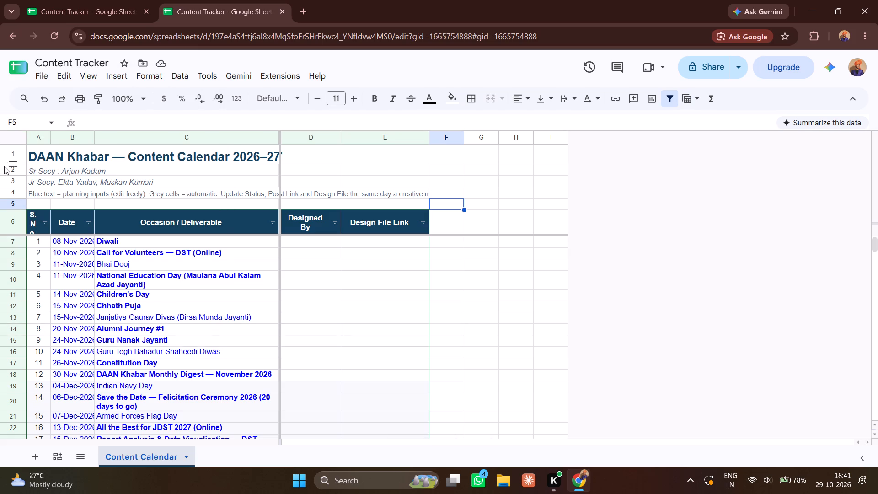
Clear the "Blue text = planning inputs" instruction note from the merged cells A4:E4.
{"action": "left_click", "coordinate": [45, 194]}
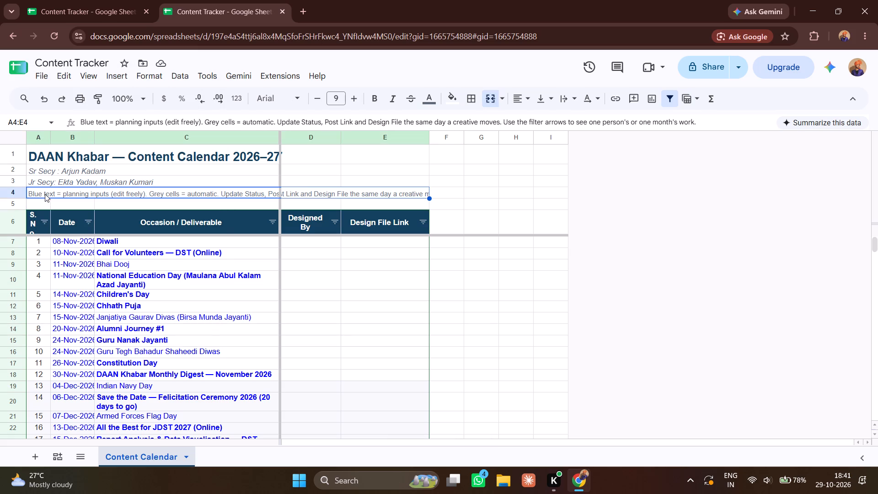
{"action": "key", "text": "BackSpace"}
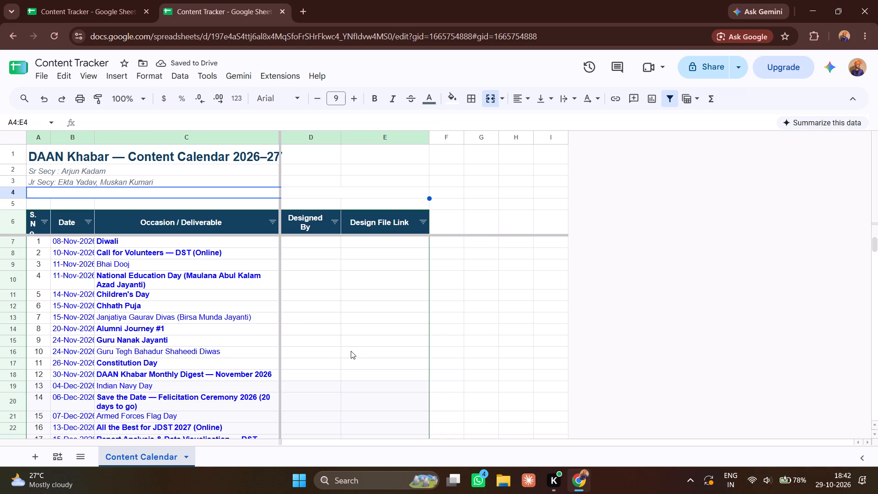
{"action": "left_click", "coordinate": [461, 333]}
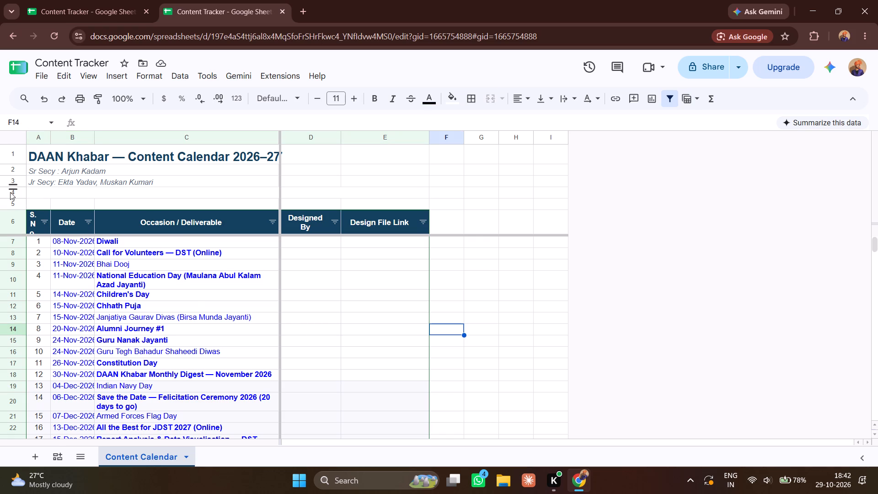
Delete the empty row 5 directly above the table's header row.
{"action": "right_click", "coordinate": [10, 192]}
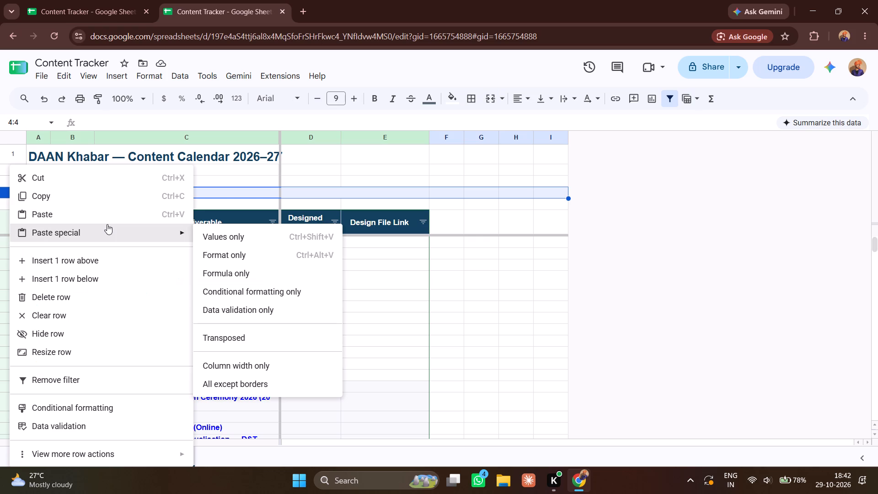
{"action": "left_click", "coordinate": [597, 313]}
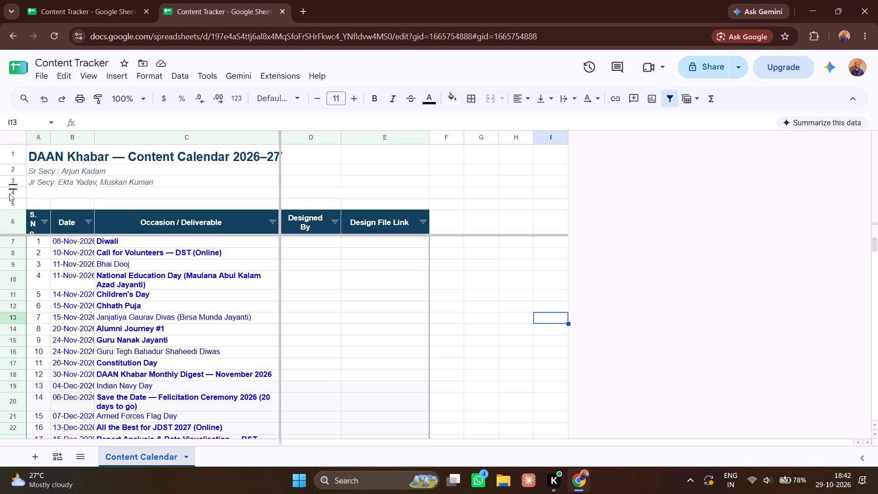
{"action": "right_click", "coordinate": [13, 204]}
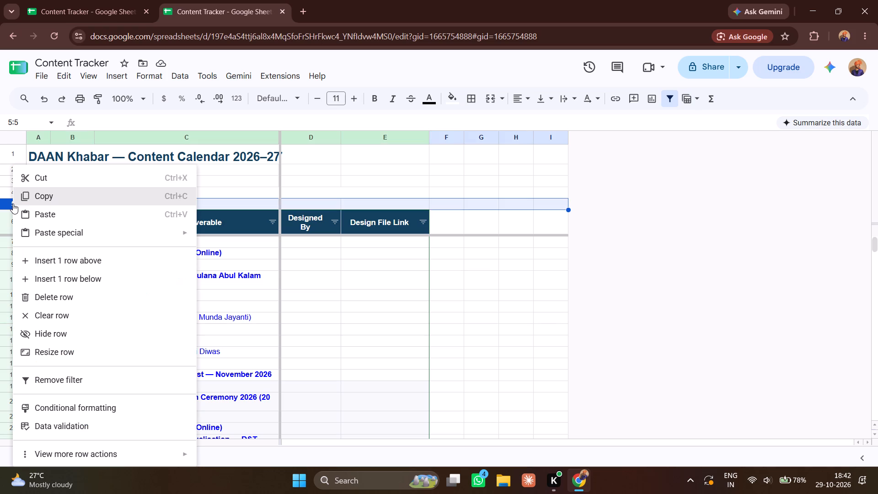
{"action": "left_click", "coordinate": [20, 298]}
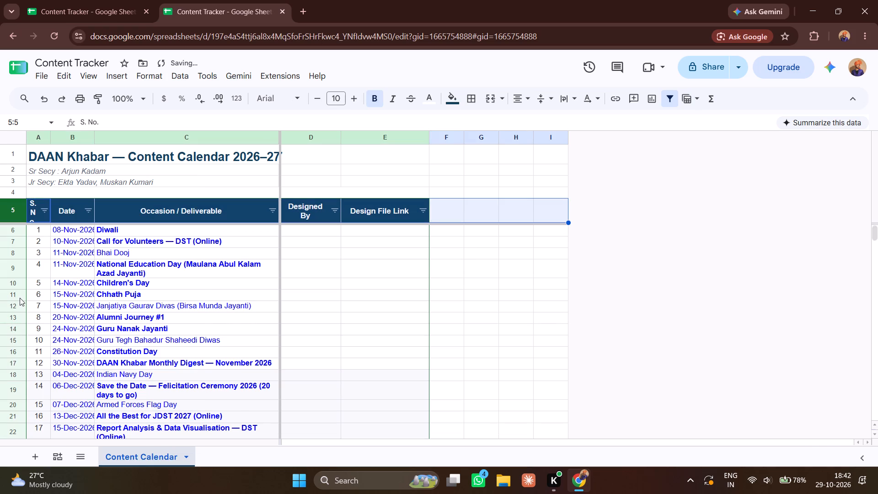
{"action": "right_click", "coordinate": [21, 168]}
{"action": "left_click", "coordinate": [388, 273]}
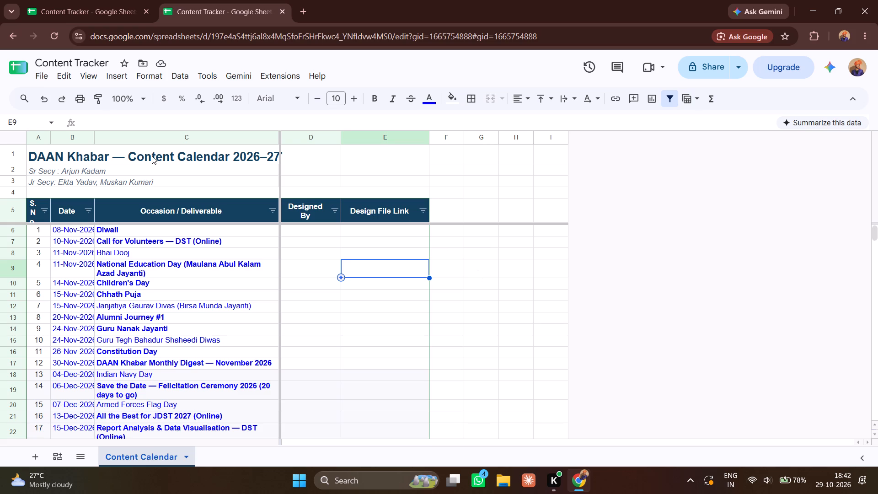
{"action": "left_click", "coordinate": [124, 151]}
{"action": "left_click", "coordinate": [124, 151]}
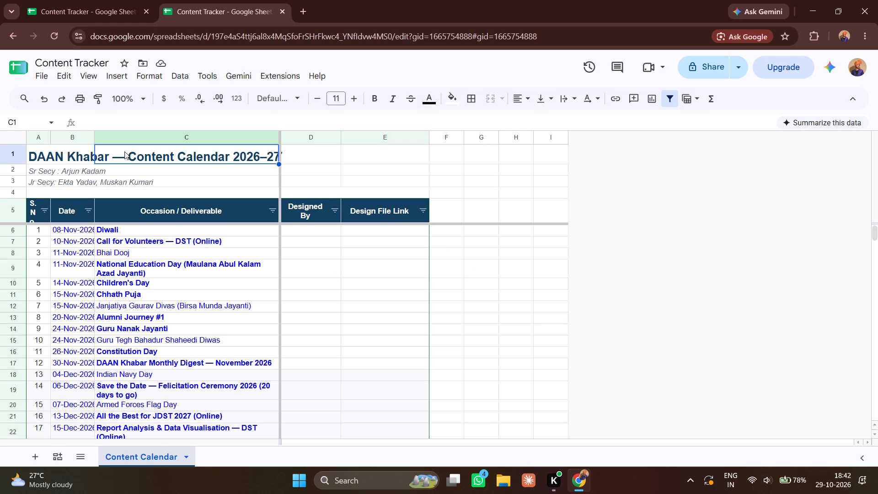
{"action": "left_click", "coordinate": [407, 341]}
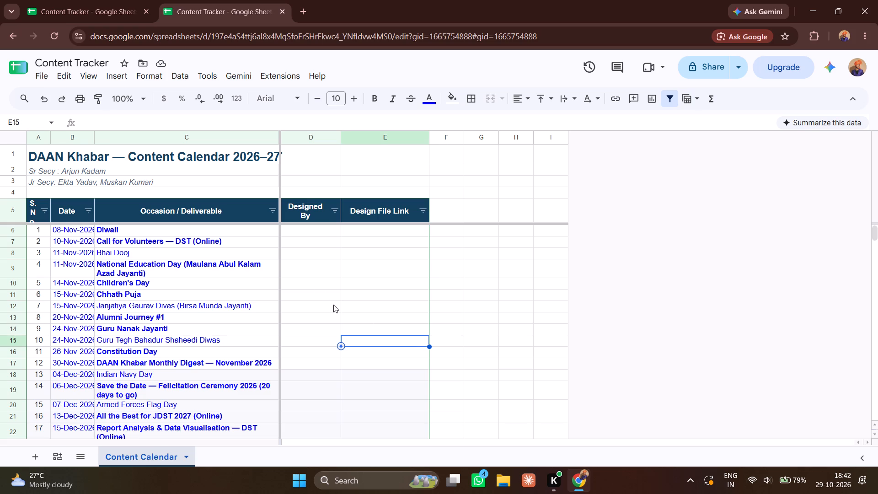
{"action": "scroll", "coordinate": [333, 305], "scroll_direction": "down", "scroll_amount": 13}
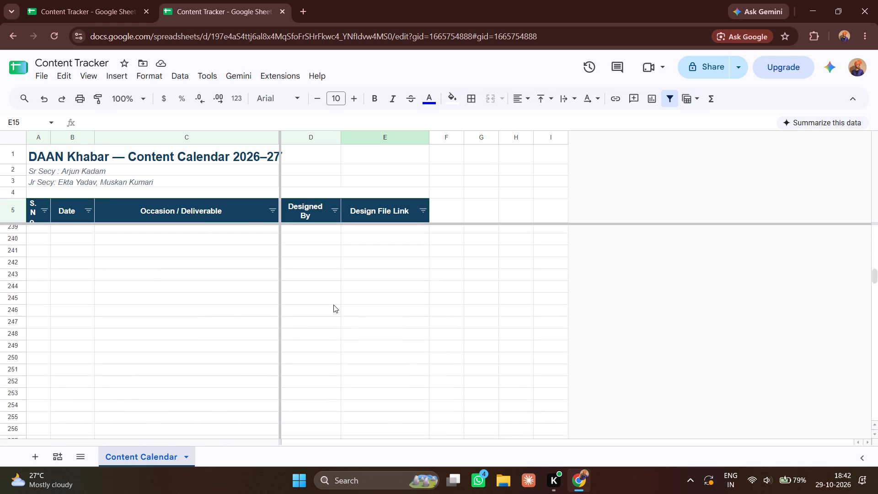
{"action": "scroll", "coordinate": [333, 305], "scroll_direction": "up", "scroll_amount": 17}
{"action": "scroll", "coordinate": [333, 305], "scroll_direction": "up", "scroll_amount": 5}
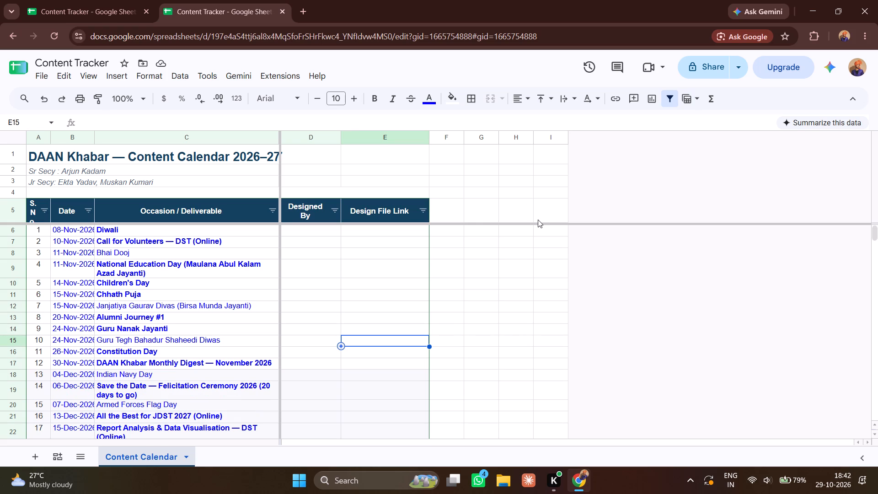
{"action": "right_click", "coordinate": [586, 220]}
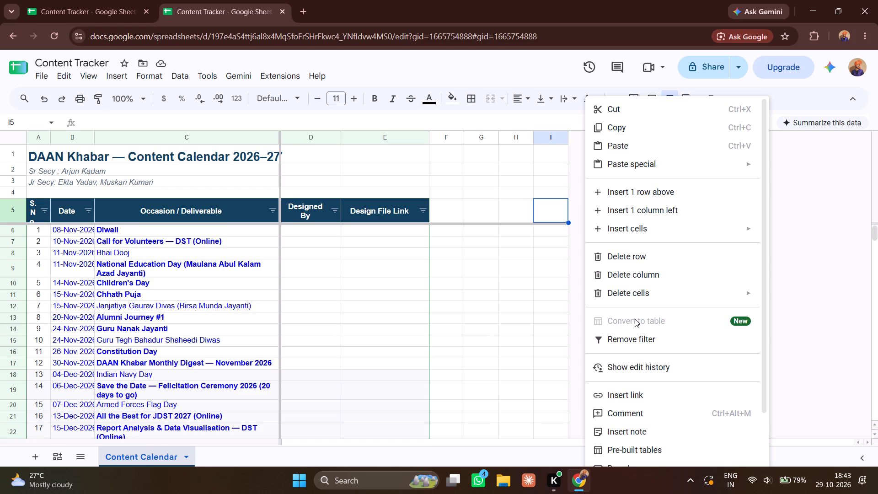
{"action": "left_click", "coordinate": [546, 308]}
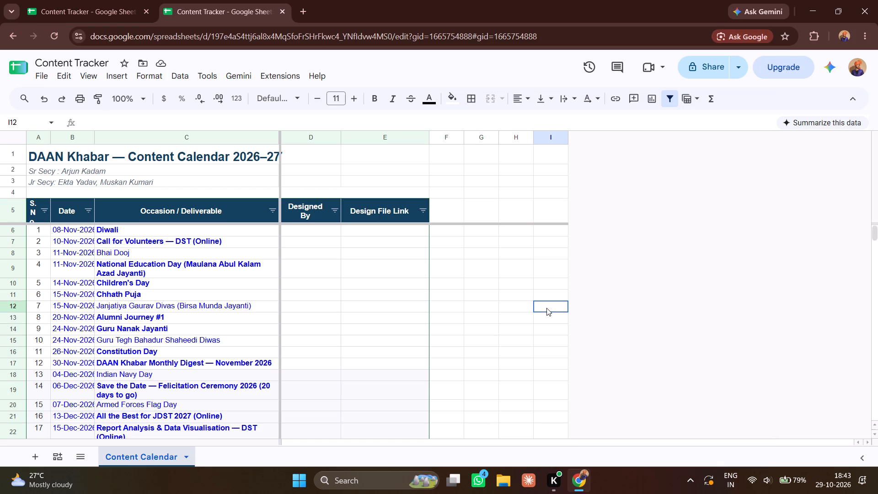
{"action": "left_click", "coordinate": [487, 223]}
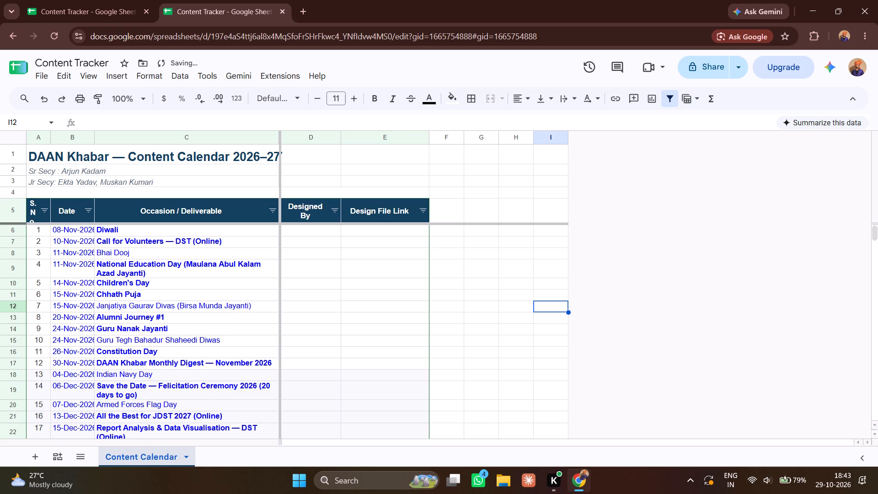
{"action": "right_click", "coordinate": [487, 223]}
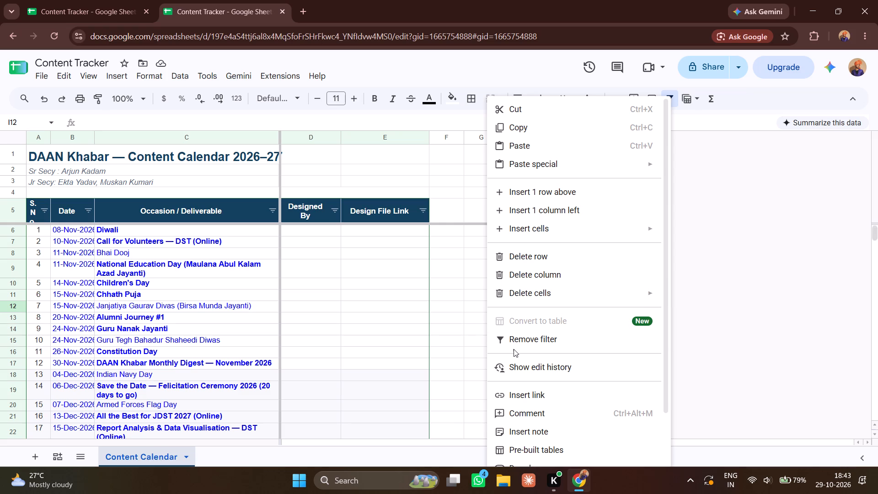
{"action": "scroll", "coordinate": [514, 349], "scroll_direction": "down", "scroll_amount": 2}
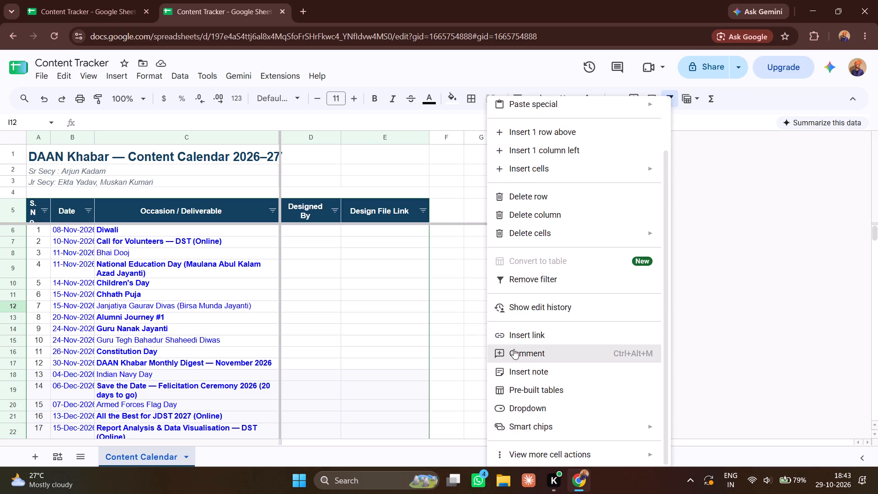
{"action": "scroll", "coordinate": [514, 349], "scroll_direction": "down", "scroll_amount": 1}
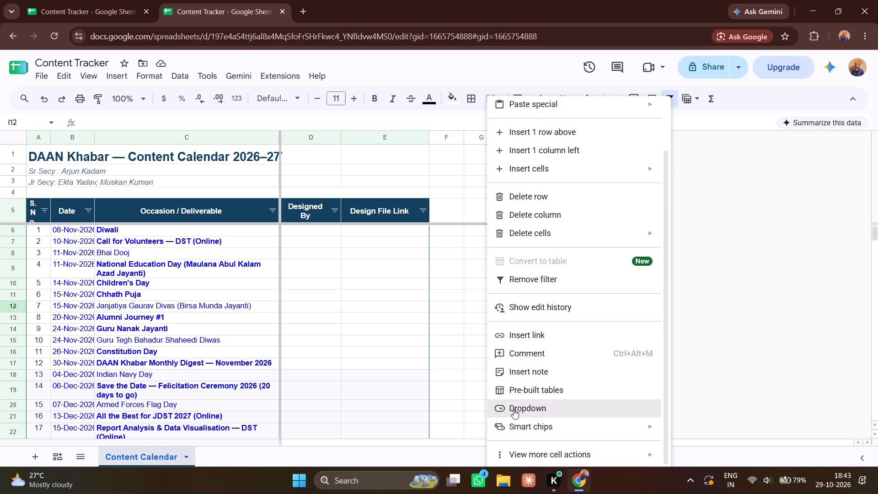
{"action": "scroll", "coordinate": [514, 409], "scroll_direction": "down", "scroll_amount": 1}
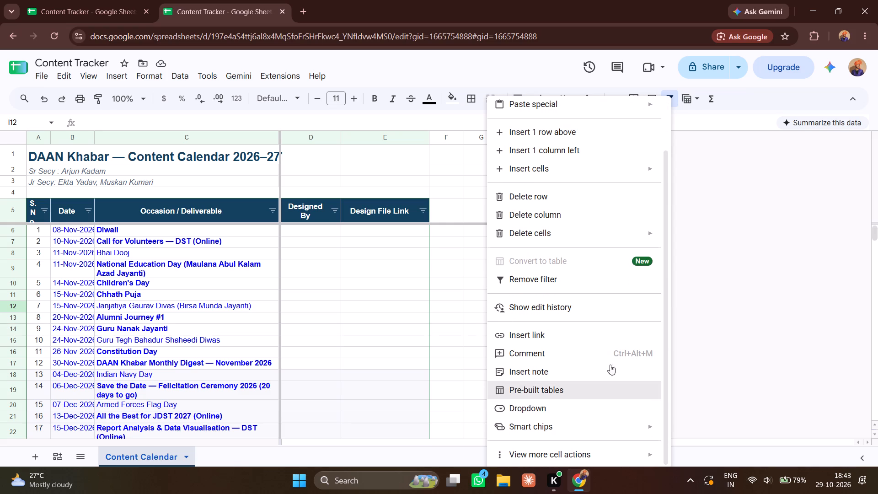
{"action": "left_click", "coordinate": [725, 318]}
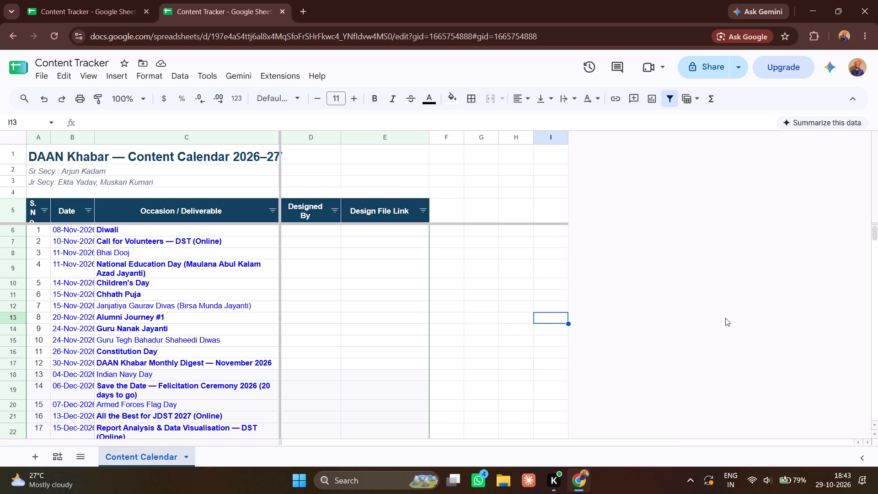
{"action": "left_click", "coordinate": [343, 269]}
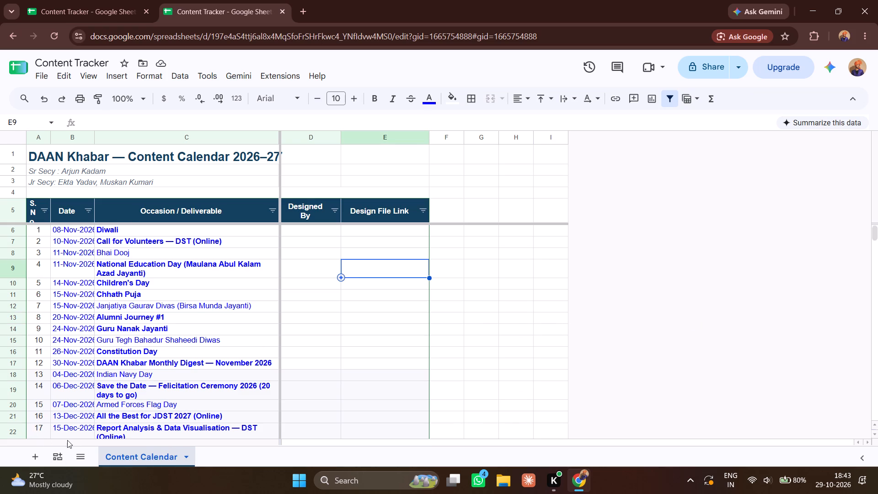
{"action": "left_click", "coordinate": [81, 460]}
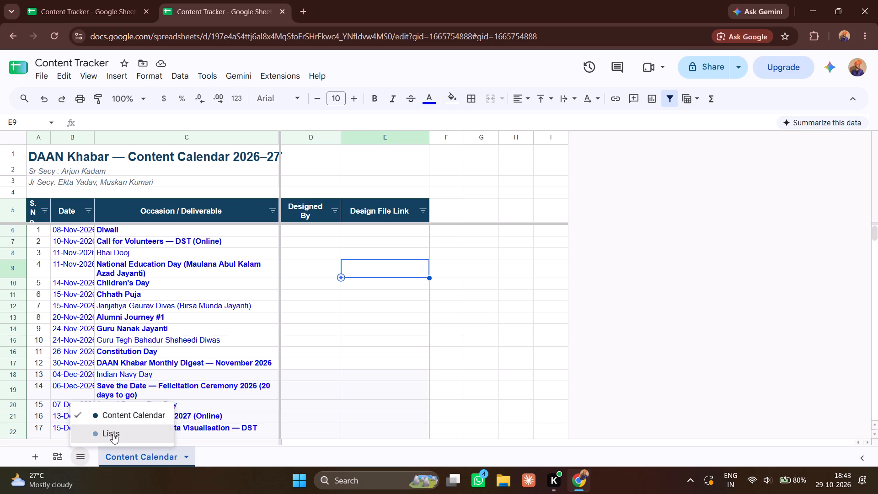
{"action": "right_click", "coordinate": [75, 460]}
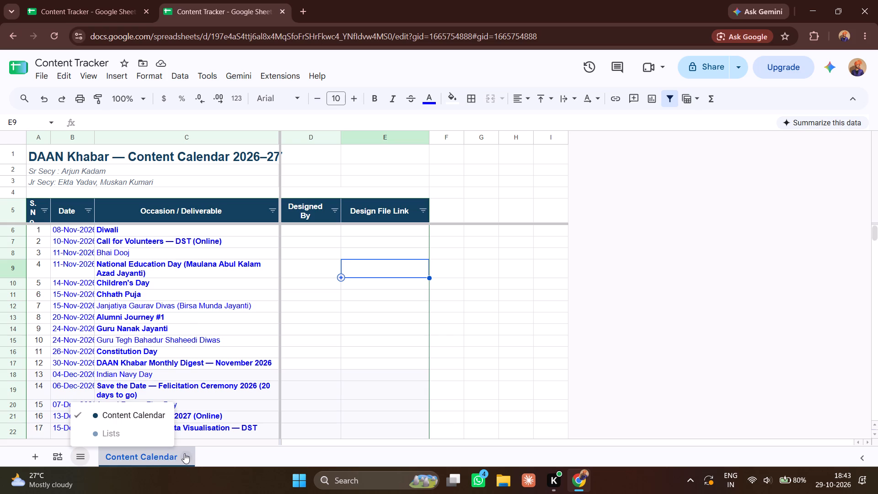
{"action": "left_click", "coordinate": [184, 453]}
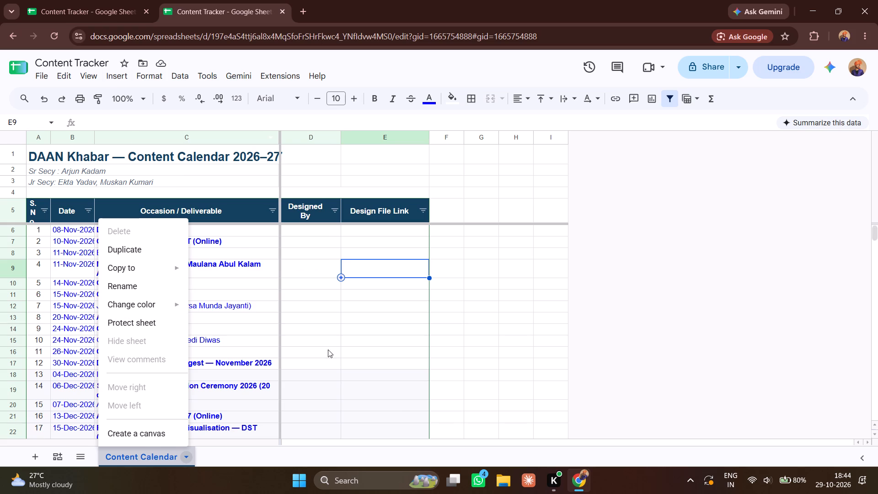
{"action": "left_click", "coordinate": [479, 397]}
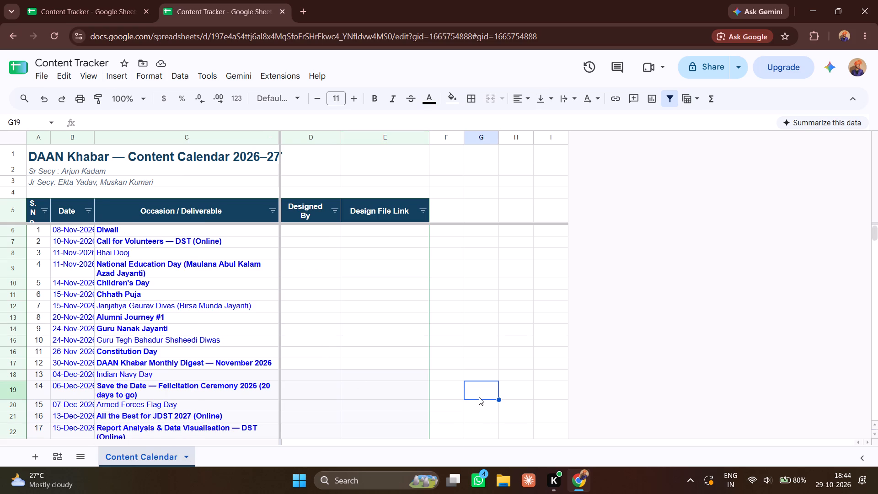
Add a new blank sheet to the workbook.
{"action": "left_click", "coordinate": [35, 458]}
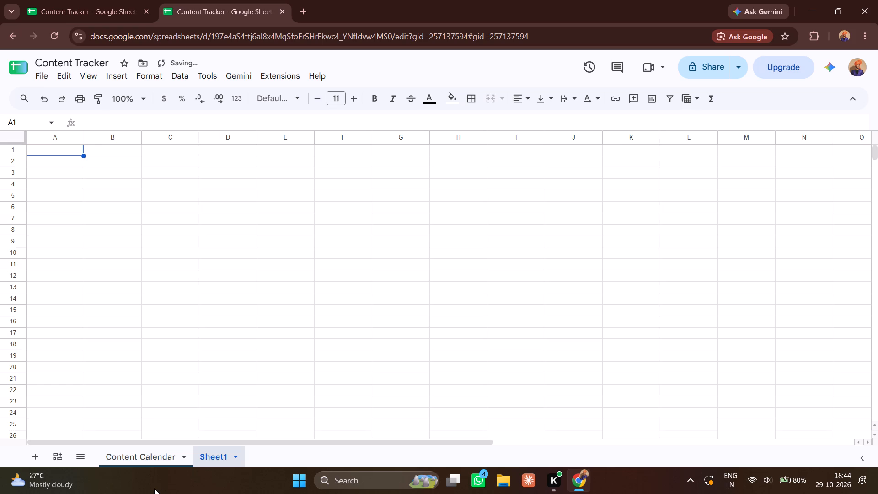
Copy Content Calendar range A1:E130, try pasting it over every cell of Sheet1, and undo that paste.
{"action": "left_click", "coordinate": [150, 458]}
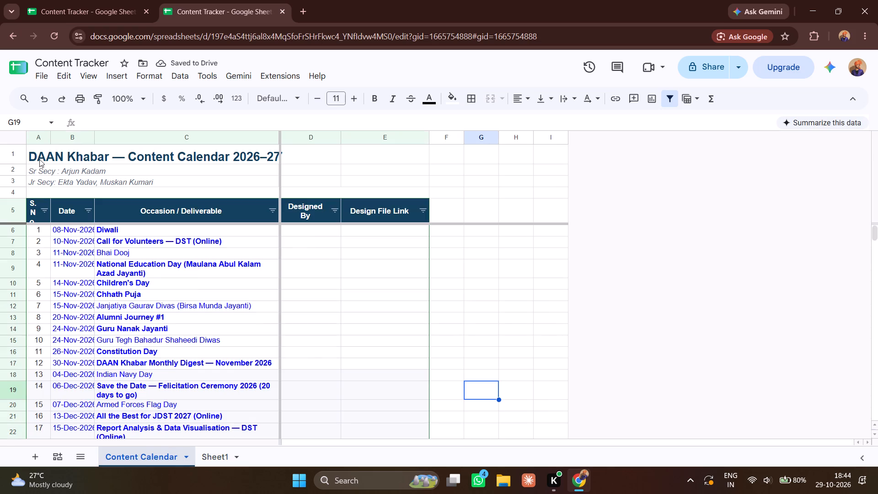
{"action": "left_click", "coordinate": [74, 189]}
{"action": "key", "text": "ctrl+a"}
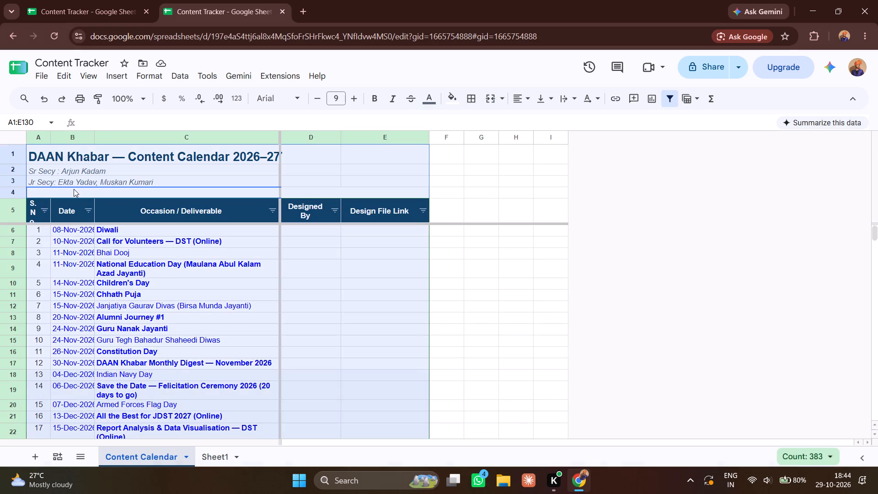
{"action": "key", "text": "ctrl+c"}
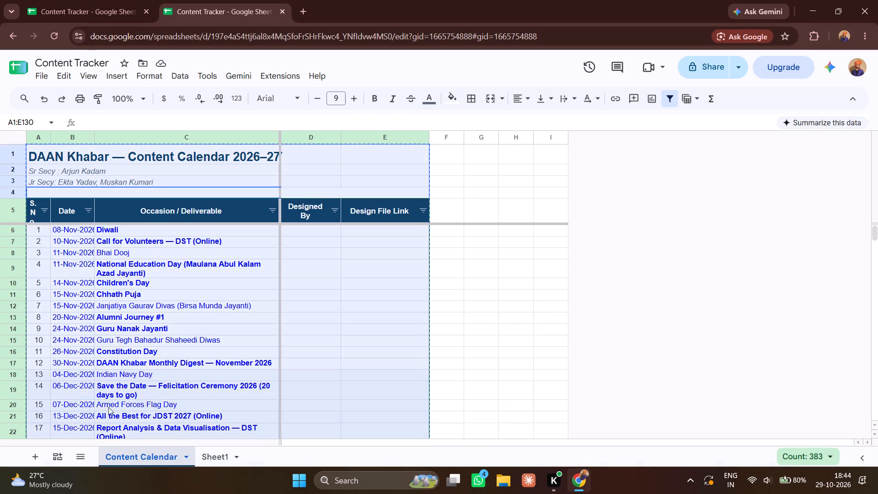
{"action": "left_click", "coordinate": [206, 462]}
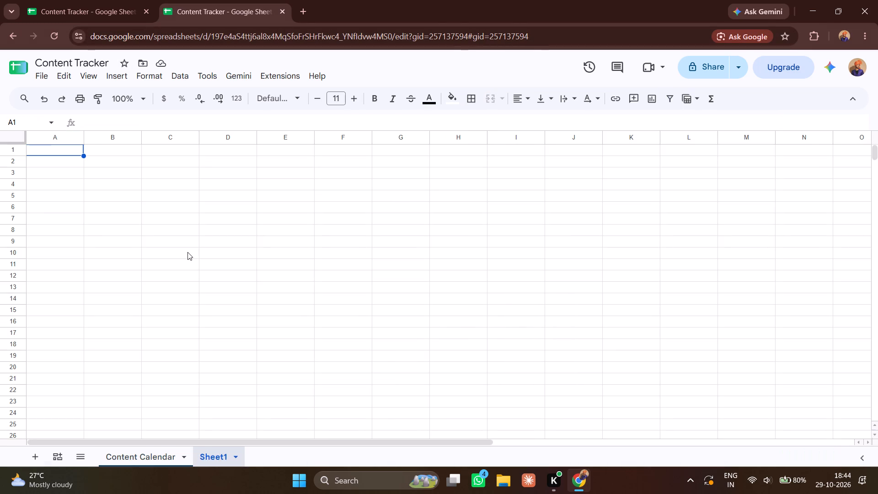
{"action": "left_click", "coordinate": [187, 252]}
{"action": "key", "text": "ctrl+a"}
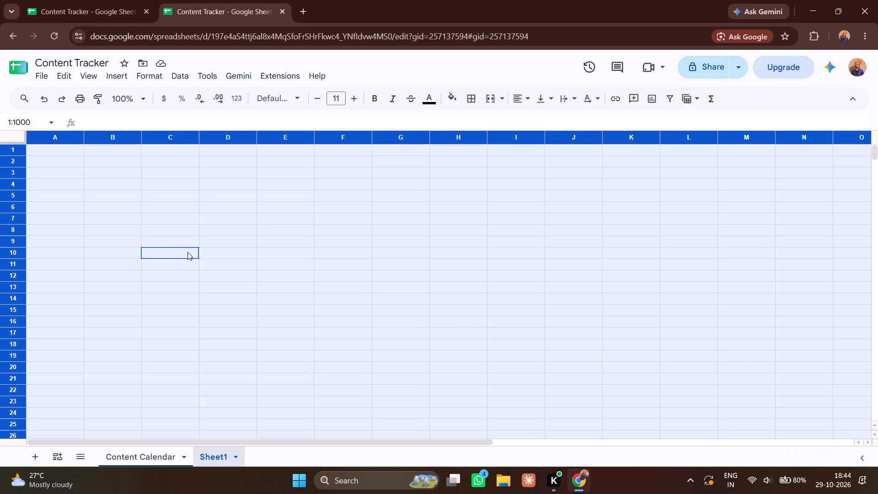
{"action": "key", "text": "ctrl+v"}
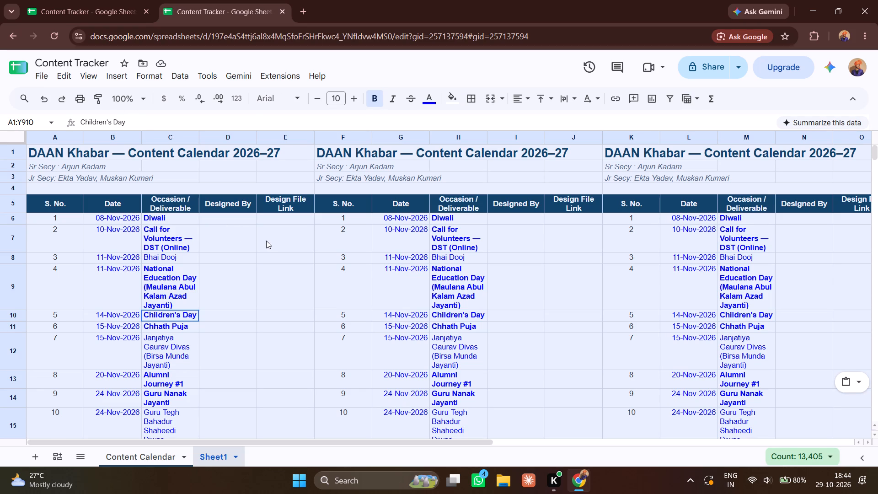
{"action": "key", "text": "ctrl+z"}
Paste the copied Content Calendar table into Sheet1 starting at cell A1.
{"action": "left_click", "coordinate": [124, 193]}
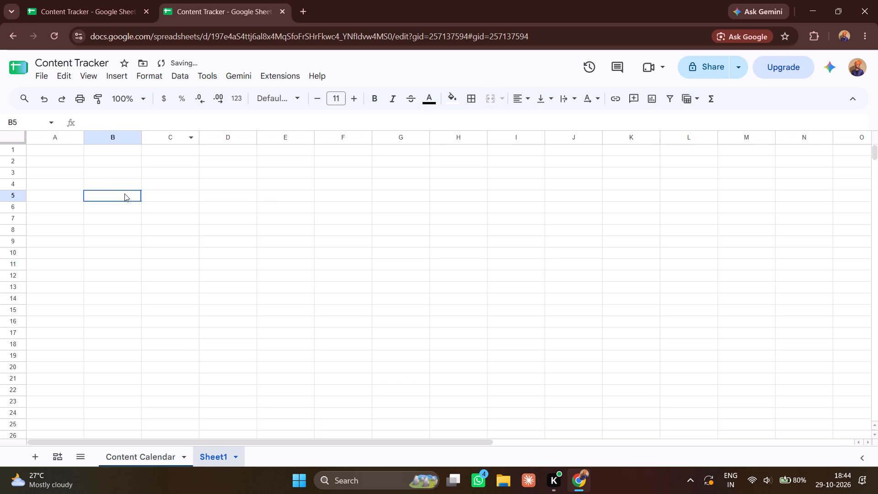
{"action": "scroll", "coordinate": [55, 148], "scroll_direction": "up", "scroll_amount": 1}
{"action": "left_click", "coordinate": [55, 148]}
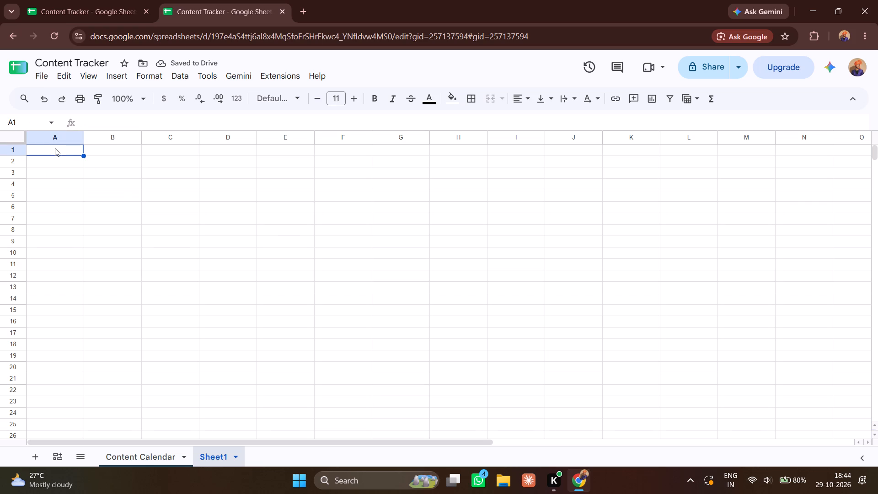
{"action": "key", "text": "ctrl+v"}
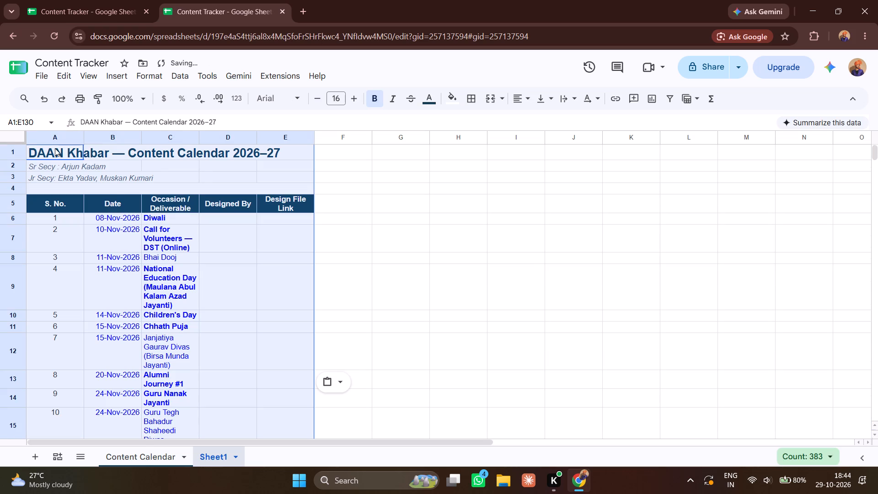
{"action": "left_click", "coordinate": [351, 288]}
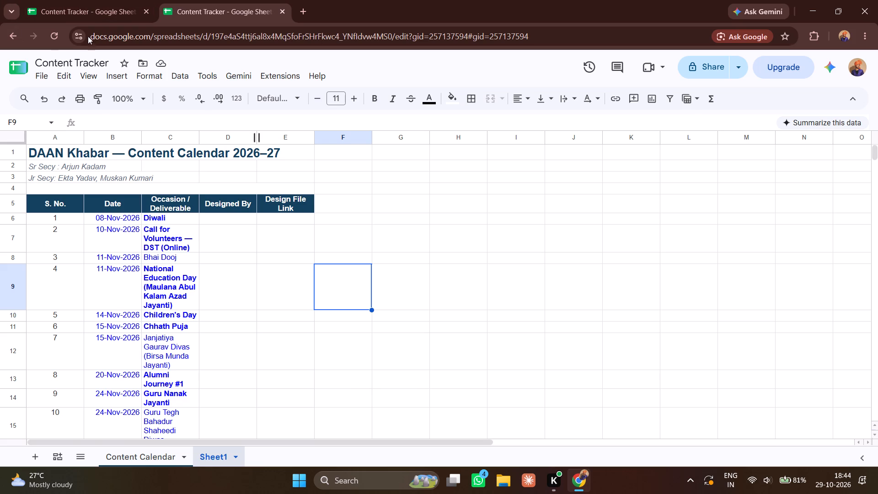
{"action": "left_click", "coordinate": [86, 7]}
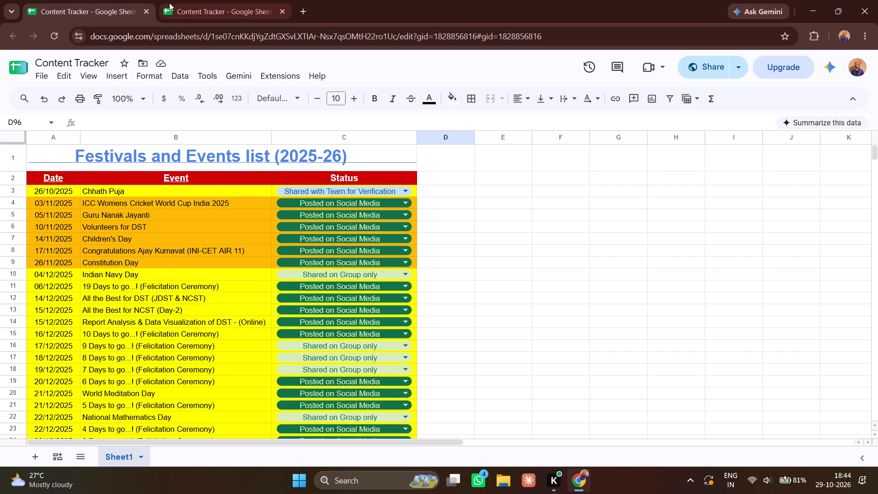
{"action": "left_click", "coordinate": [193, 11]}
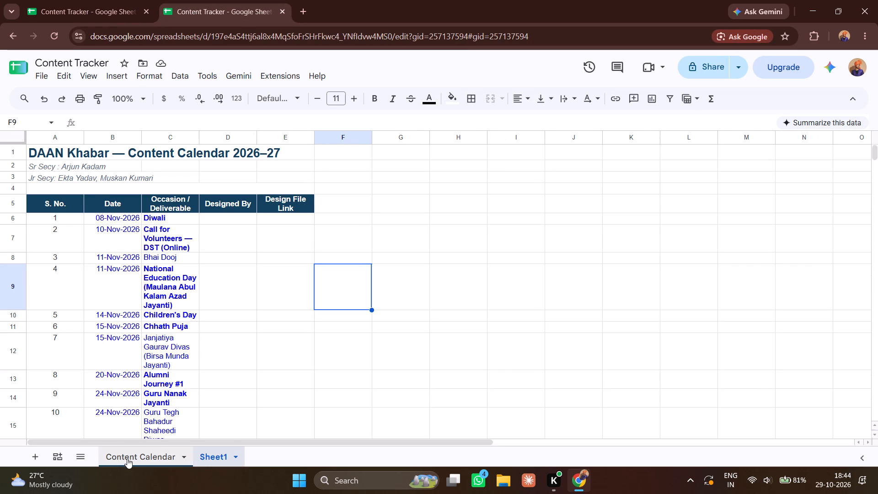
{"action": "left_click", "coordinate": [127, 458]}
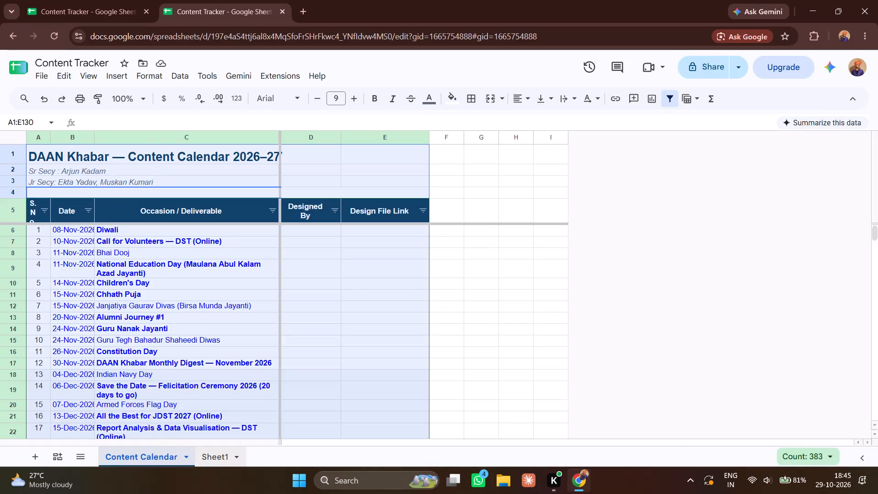
Delete Sheet1 from the workbook.
{"action": "right_click", "coordinate": [210, 459]}
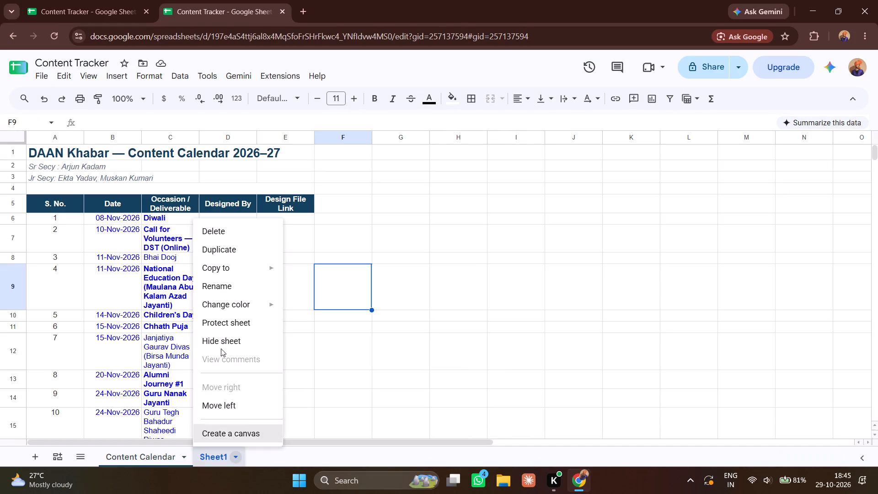
{"action": "left_click", "coordinate": [226, 230]}
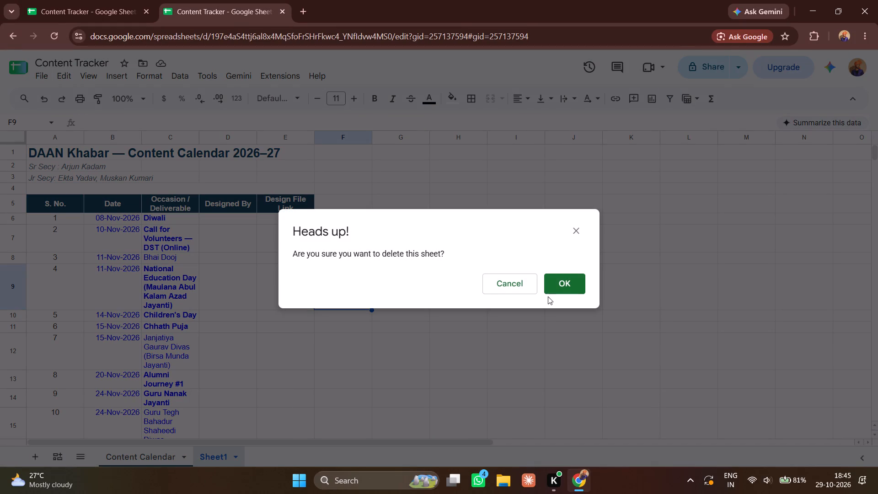
{"action": "left_click", "coordinate": [561, 288]}
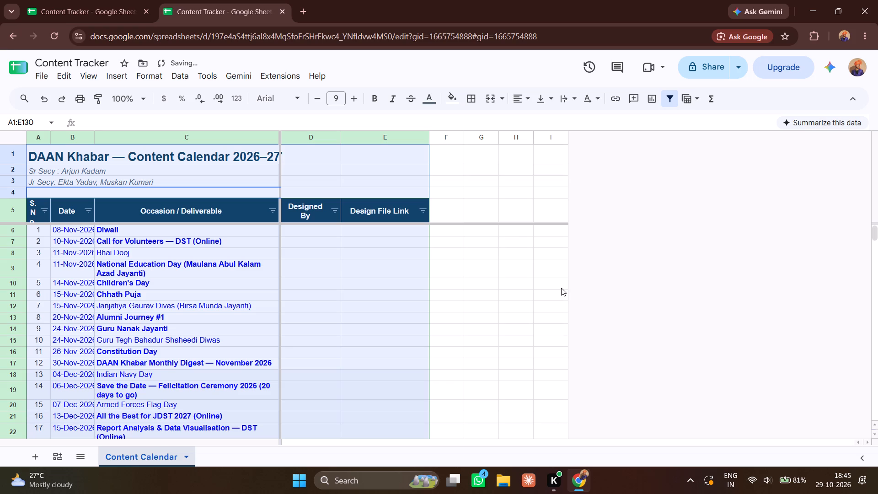
Clear all items from the clipboard history.
{"action": "key", "text": "super+v"}
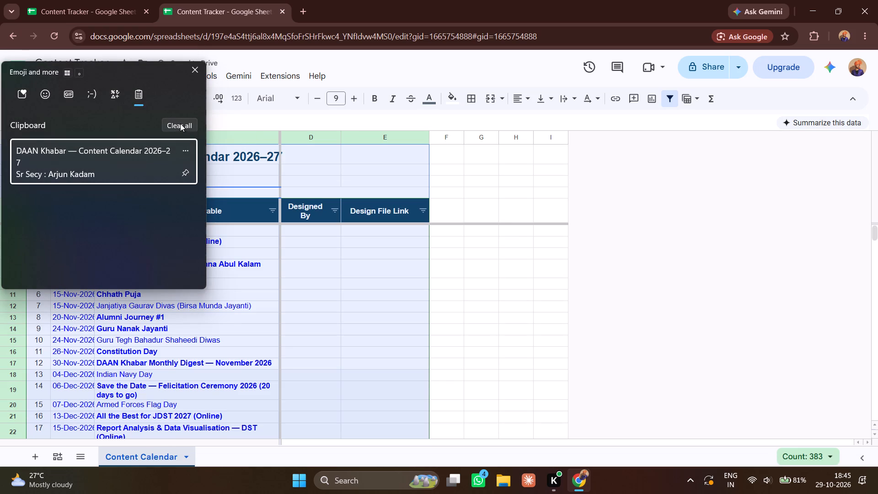
{"action": "left_click", "coordinate": [179, 121]}
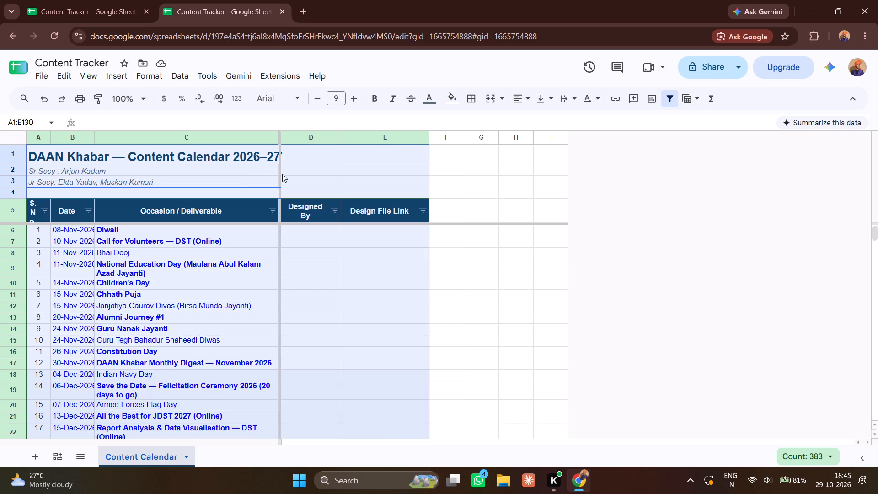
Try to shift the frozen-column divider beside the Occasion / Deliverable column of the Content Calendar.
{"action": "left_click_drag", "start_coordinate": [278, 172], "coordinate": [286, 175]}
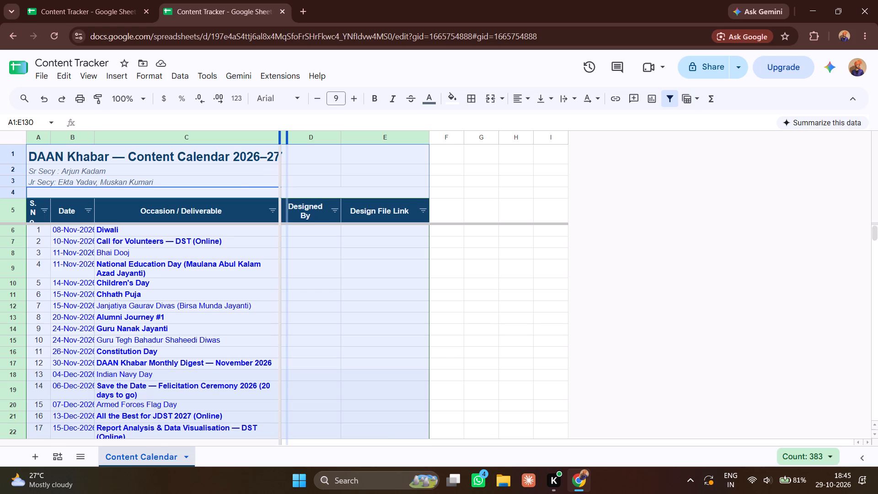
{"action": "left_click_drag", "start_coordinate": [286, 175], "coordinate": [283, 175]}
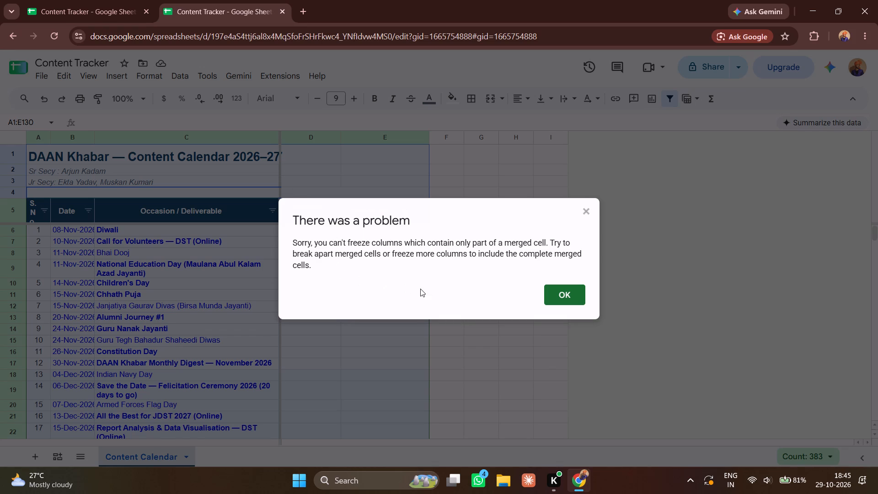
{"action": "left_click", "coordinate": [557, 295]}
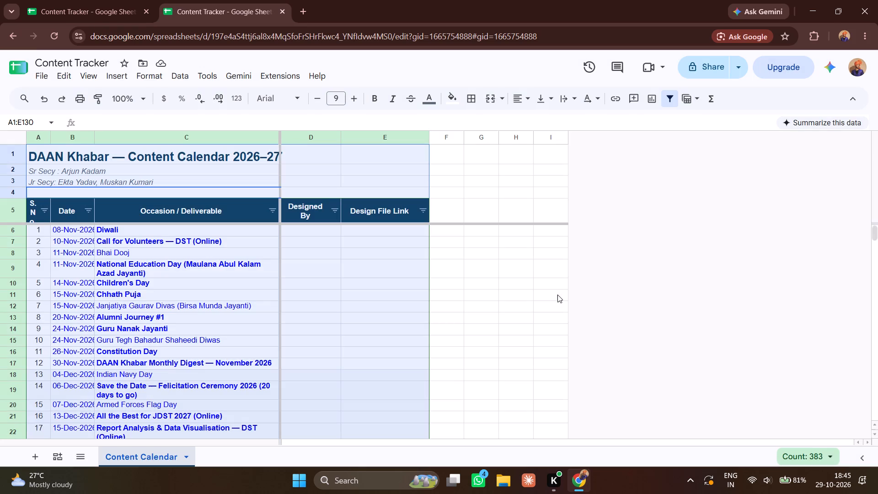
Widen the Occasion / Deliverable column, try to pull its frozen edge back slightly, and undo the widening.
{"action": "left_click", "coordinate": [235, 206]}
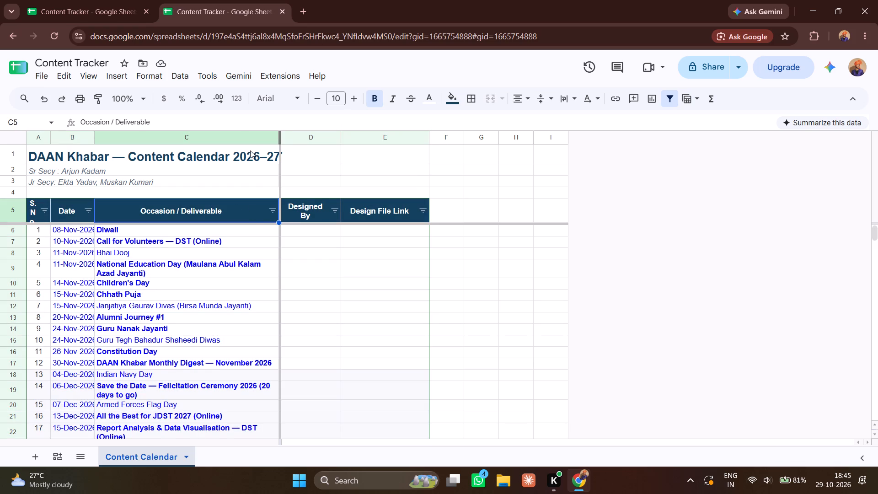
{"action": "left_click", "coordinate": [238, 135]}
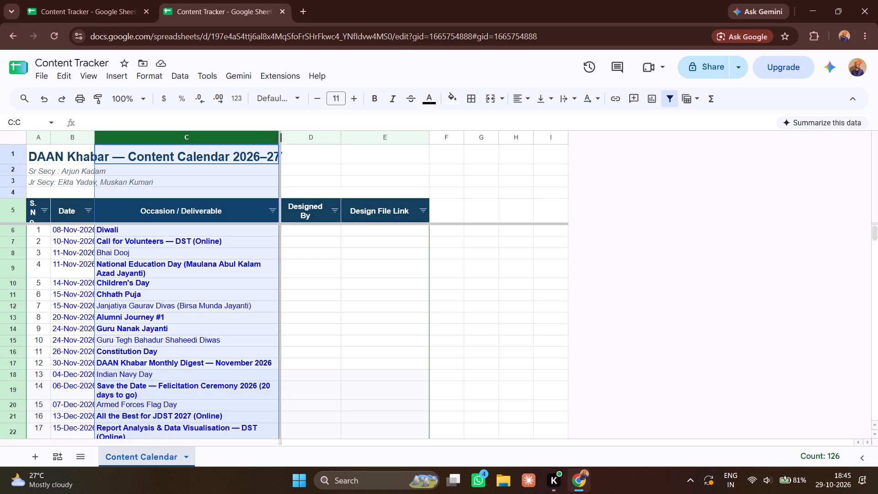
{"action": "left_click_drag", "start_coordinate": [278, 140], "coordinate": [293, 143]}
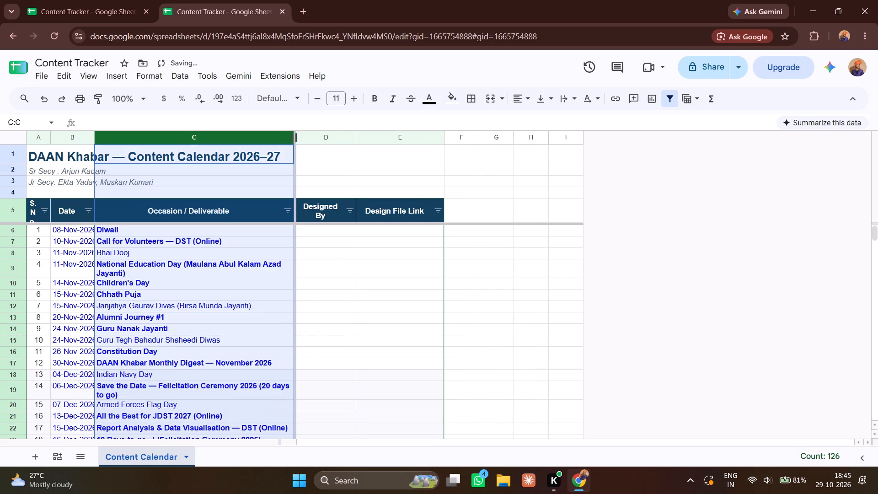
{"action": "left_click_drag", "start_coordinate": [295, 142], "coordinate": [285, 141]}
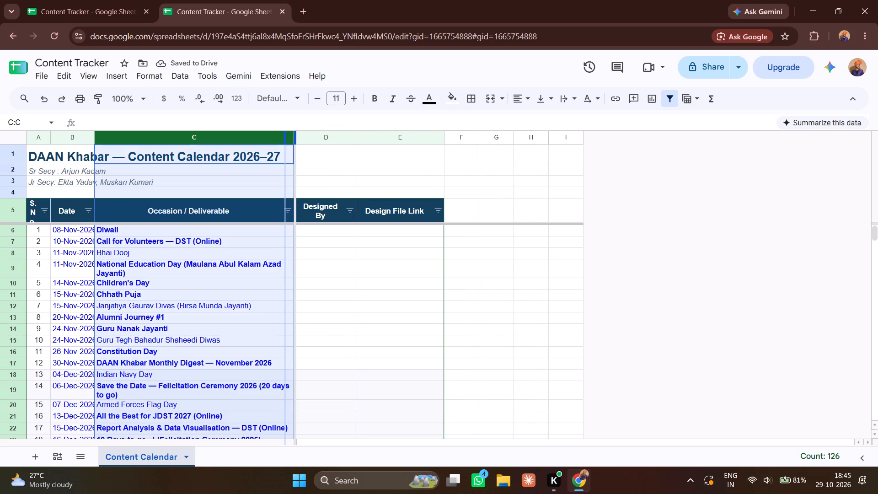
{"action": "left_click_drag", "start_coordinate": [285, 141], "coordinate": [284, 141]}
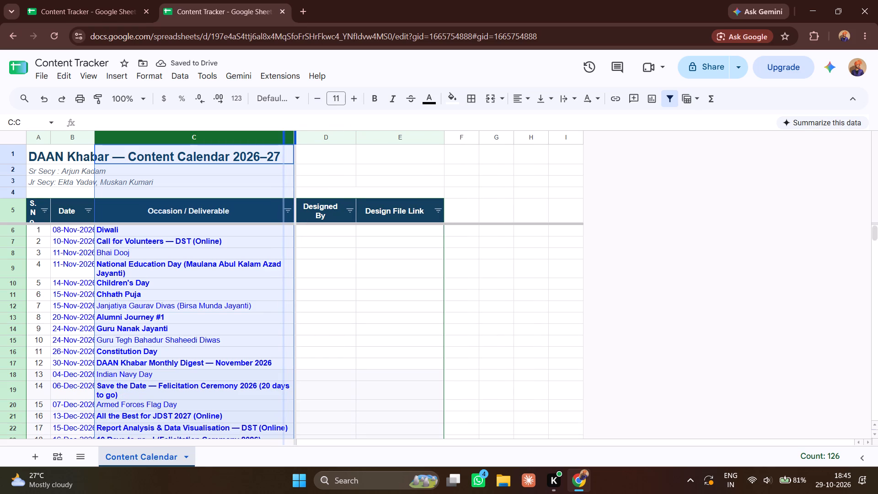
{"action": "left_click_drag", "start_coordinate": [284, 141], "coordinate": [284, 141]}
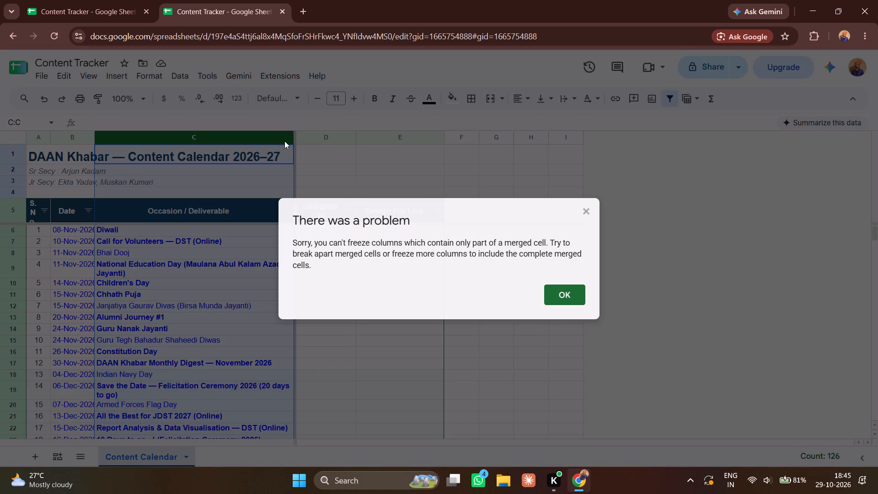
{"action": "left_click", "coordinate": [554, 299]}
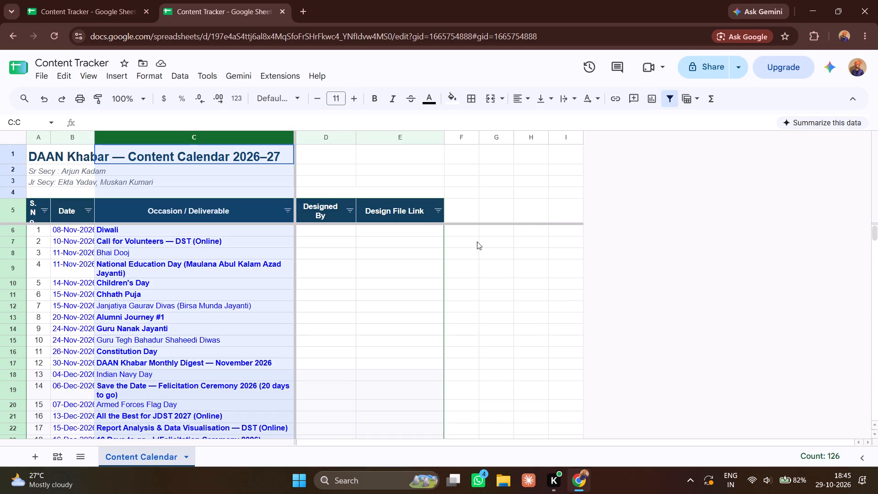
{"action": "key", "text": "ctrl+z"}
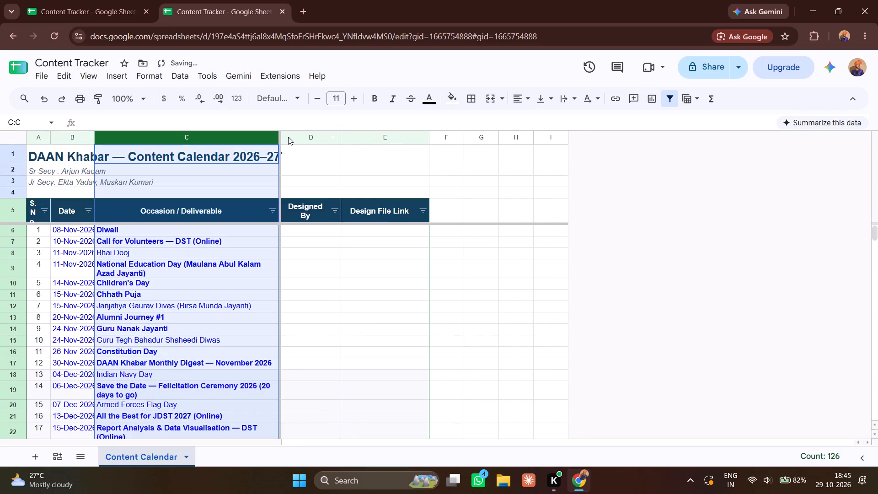
Widen column C, Occasion / Deliverable, slightly so the full calendar title fits before the frozen divider.
{"action": "left_click_drag", "start_coordinate": [276, 137], "coordinate": [279, 140]}
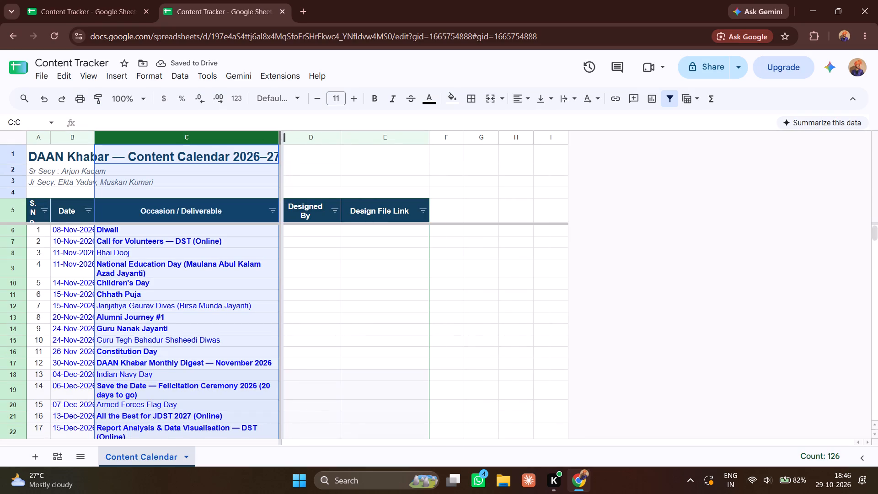
{"action": "left_click_drag", "start_coordinate": [279, 140], "coordinate": [281, 140]}
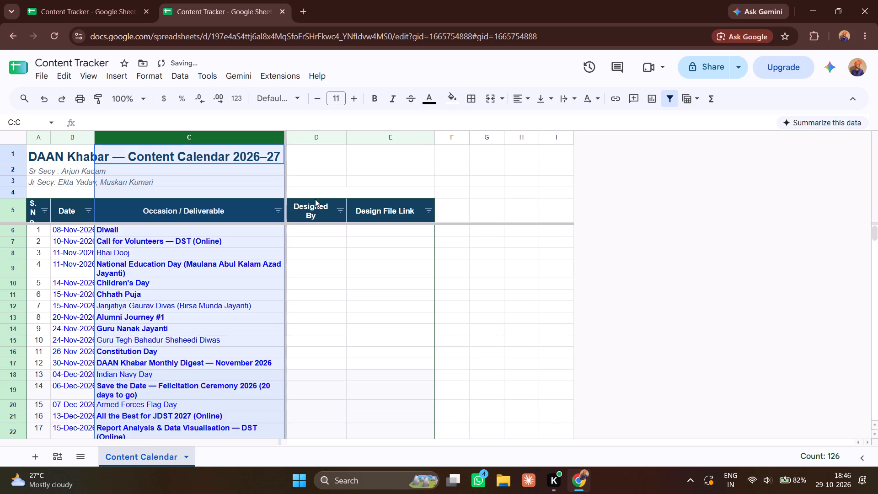
{"action": "left_click", "coordinate": [546, 328]}
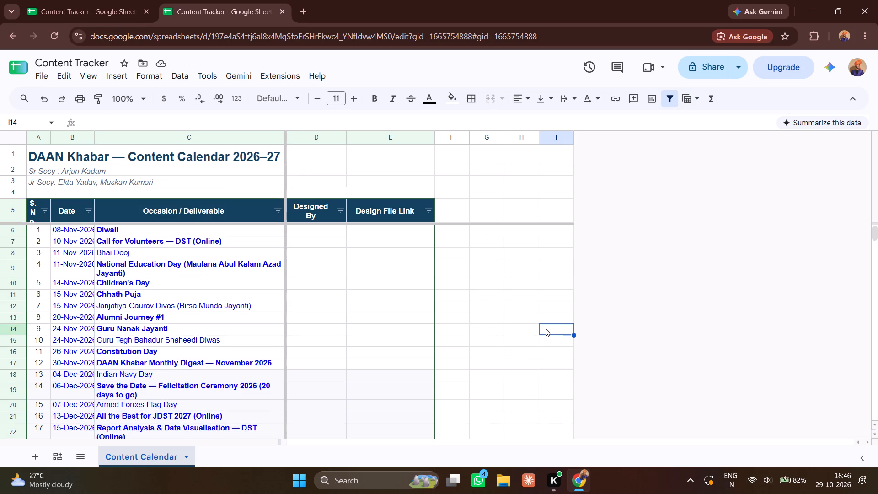
Review the Content Calendar entries from the first November 2026 rows through the end of the list.
{"action": "left_click", "coordinate": [369, 282]}
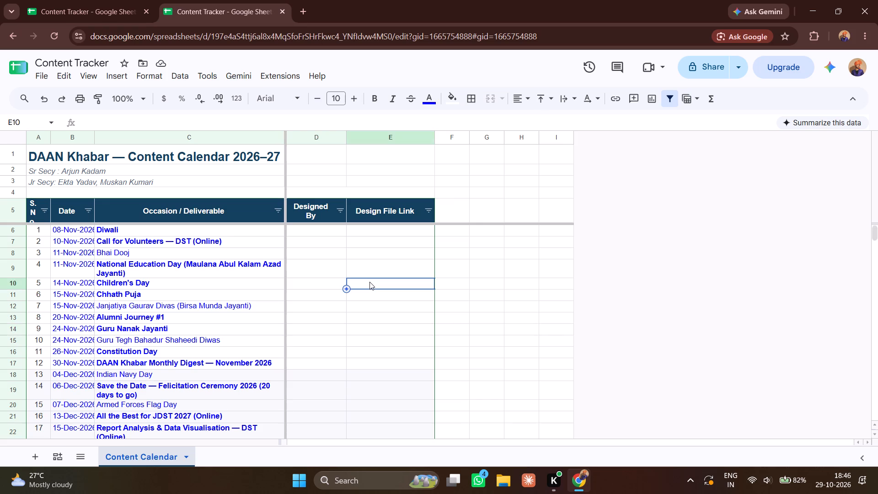
{"action": "scroll", "coordinate": [369, 282], "scroll_direction": "down", "scroll_amount": 3}
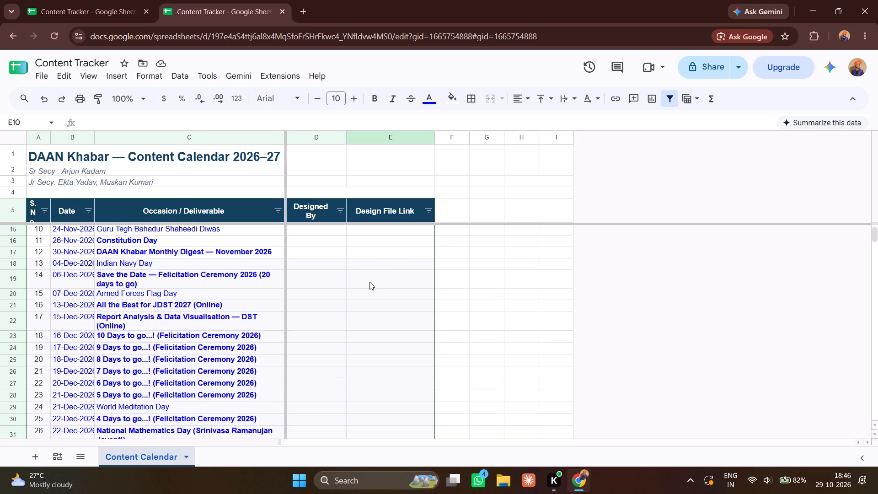
{"action": "scroll", "coordinate": [369, 282], "scroll_direction": "down", "scroll_amount": 5}
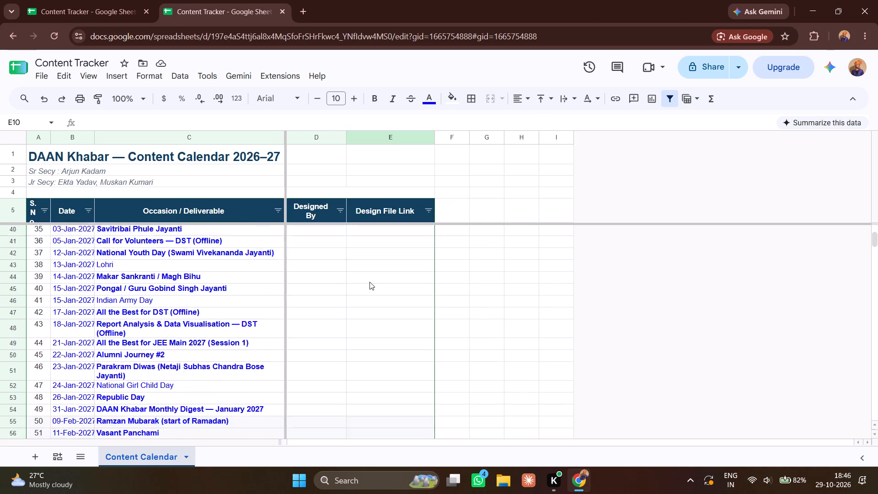
{"action": "scroll", "coordinate": [369, 282], "scroll_direction": "down", "scroll_amount": 10}
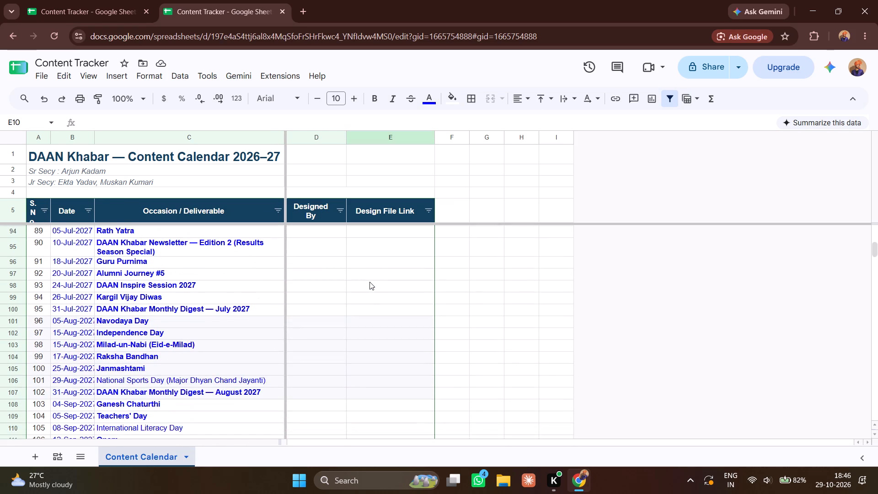
{"action": "scroll", "coordinate": [369, 282], "scroll_direction": "down", "scroll_amount": 3}
{"action": "left_click", "coordinate": [455, 351]}
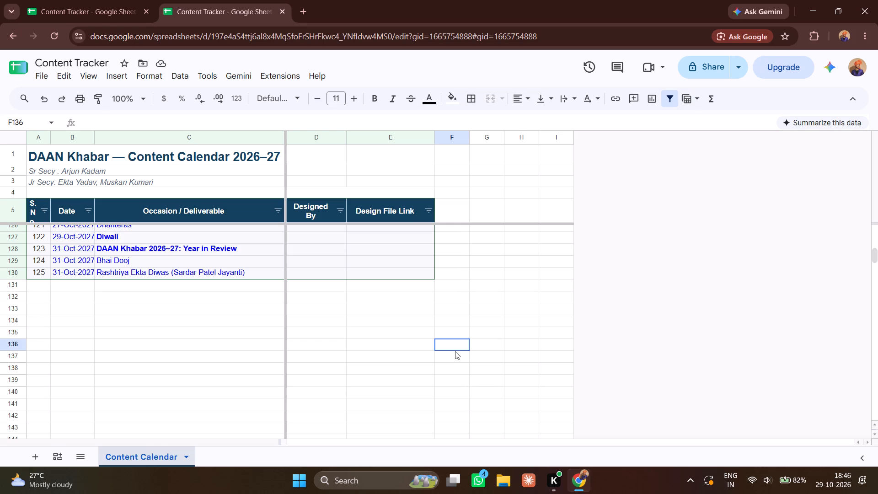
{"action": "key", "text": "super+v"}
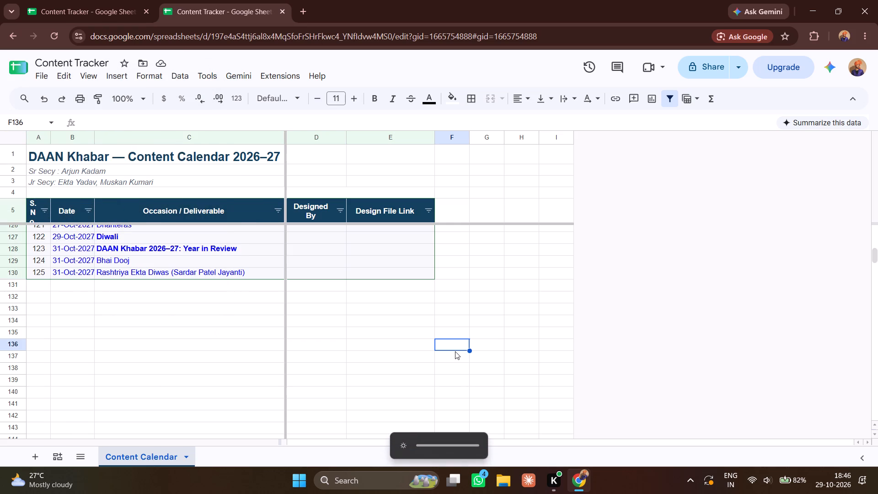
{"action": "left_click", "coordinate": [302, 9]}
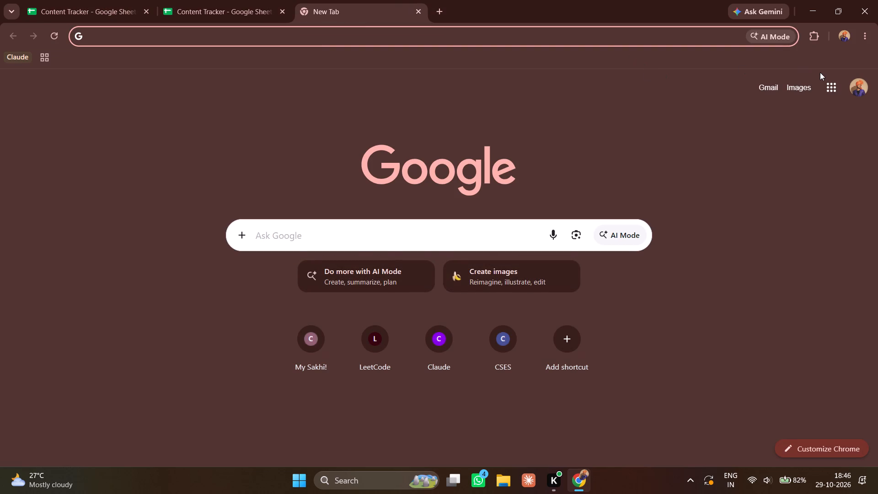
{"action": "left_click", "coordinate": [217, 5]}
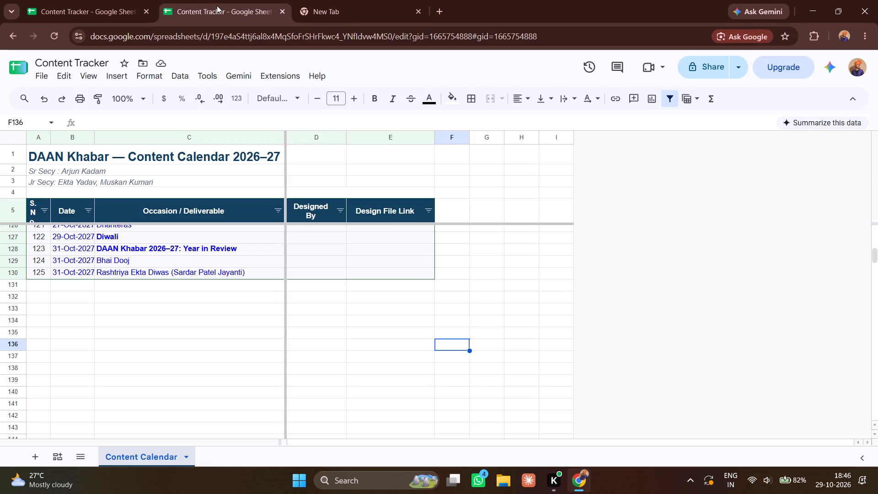
Rename Sheet1 as Sheet in the other Content Tracker file, the Festivals and Events list (2025-26).
{"action": "left_click", "coordinate": [100, 2]}
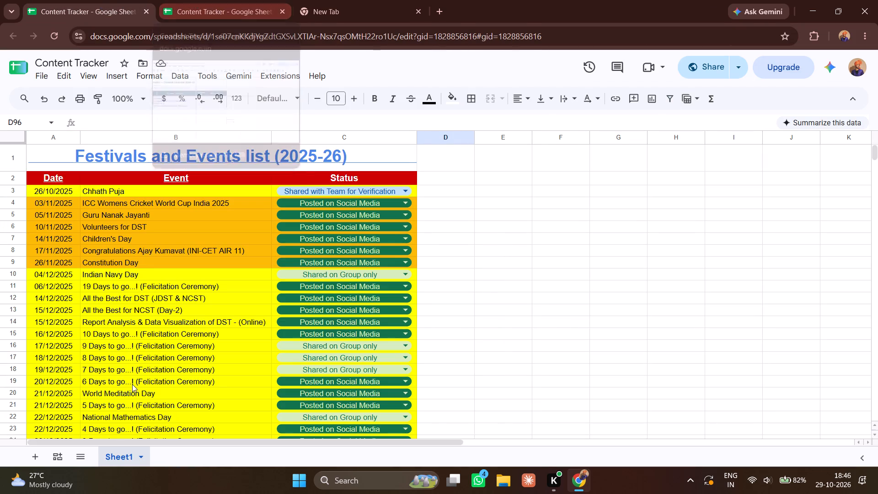
{"action": "left_click", "coordinate": [123, 455]}
{"action": "right_click", "coordinate": [123, 455]}
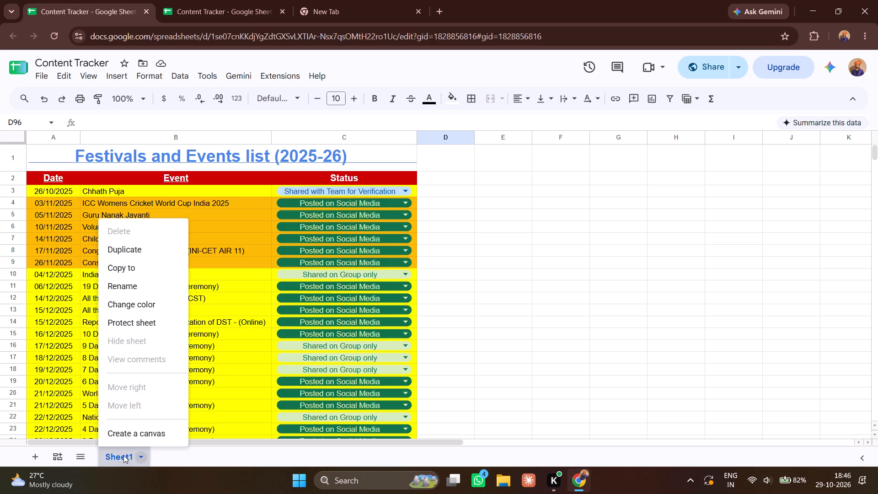
{"action": "left_click", "coordinate": [123, 282]}
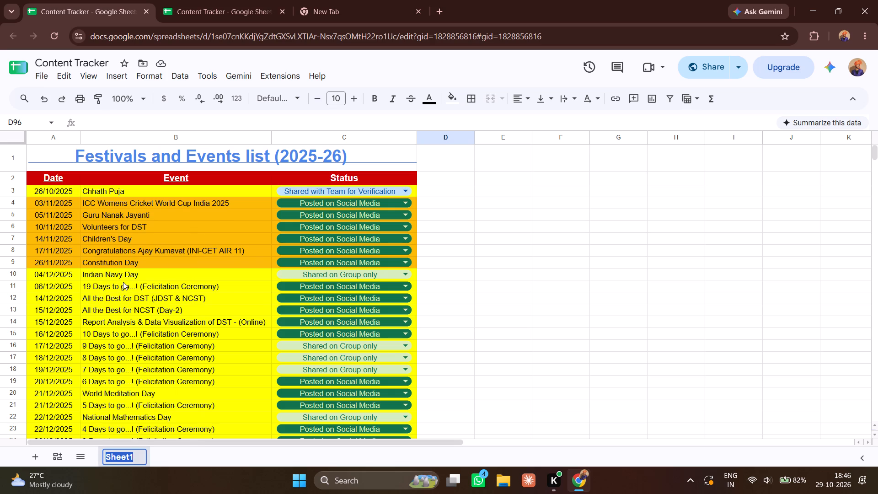
{"action": "left_click", "coordinate": [126, 455]}
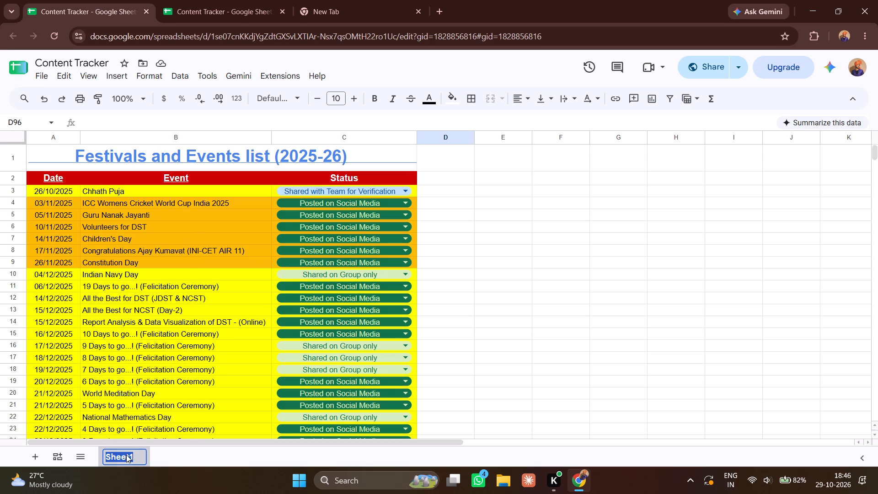
{"action": "left_click", "coordinate": [126, 455]}
{"action": "key", "text": "Right"}
{"action": "key", "text": "Right"}
{"action": "key", "text": "Right"}
{"action": "key", "text": "Right"}
{"action": "key", "text": "BackSpace"}
{"action": "key", "text": "Return"}
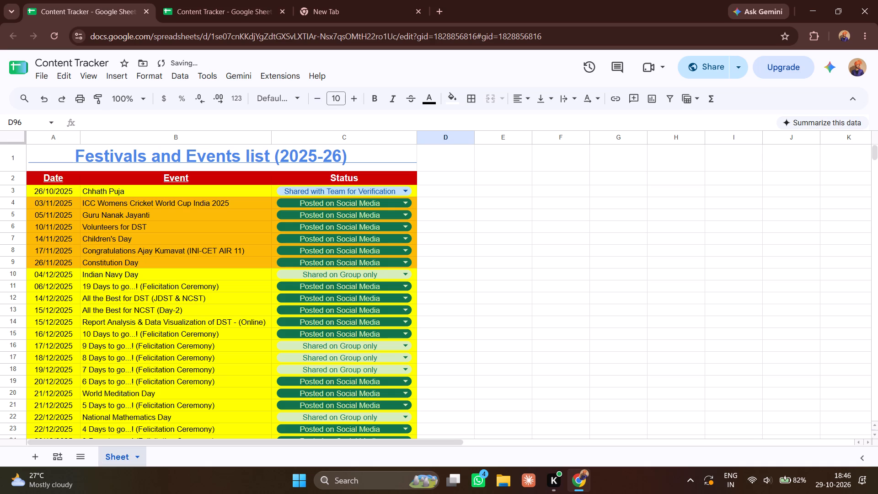
Open Google Drive in the blank browser tab, check its Trash, and close that tab.
{"action": "left_click", "coordinate": [207, 1]}
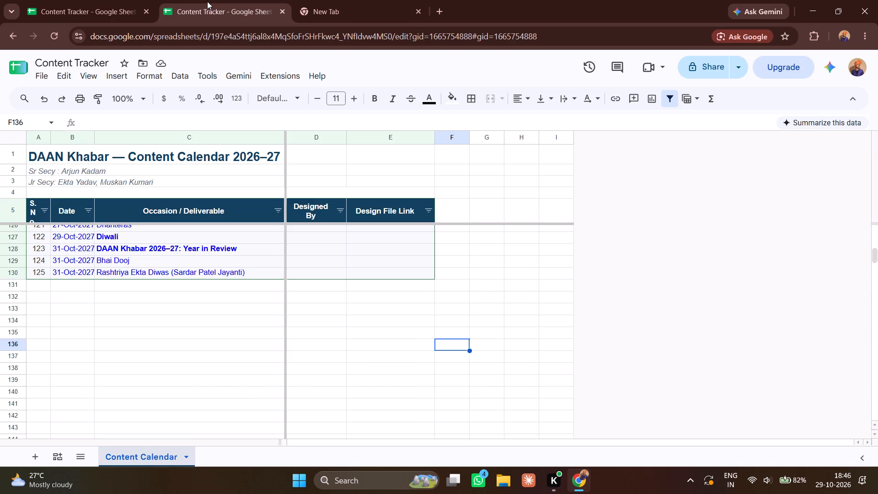
{"action": "left_click", "coordinate": [322, 10]}
{"action": "left_click", "coordinate": [825, 86]}
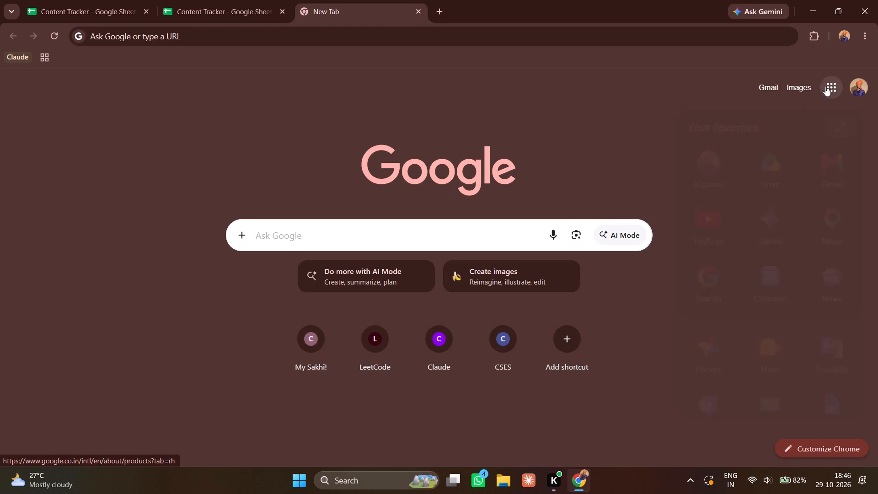
{"action": "left_click", "coordinate": [756, 167]}
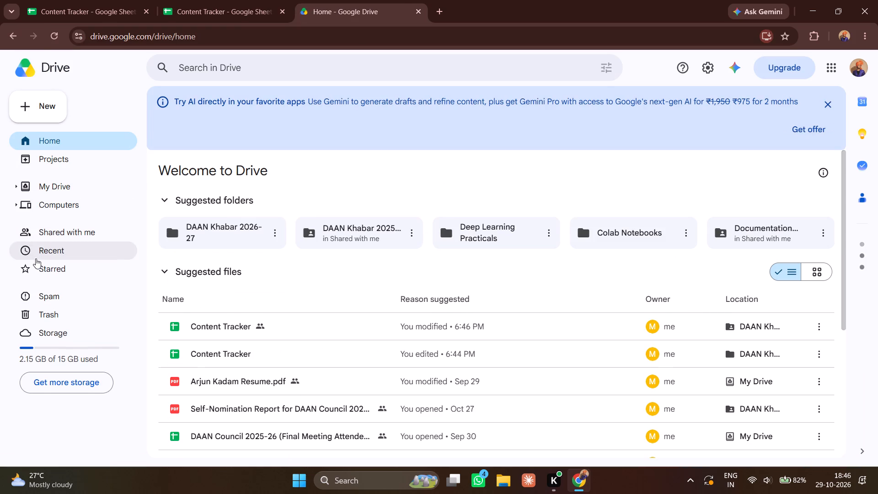
{"action": "left_click", "coordinate": [32, 306]}
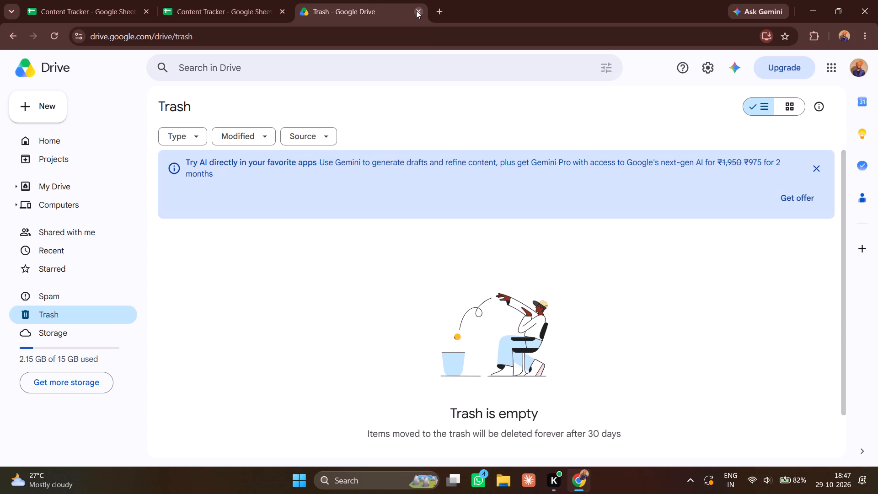
{"action": "left_click", "coordinate": [418, 9]}
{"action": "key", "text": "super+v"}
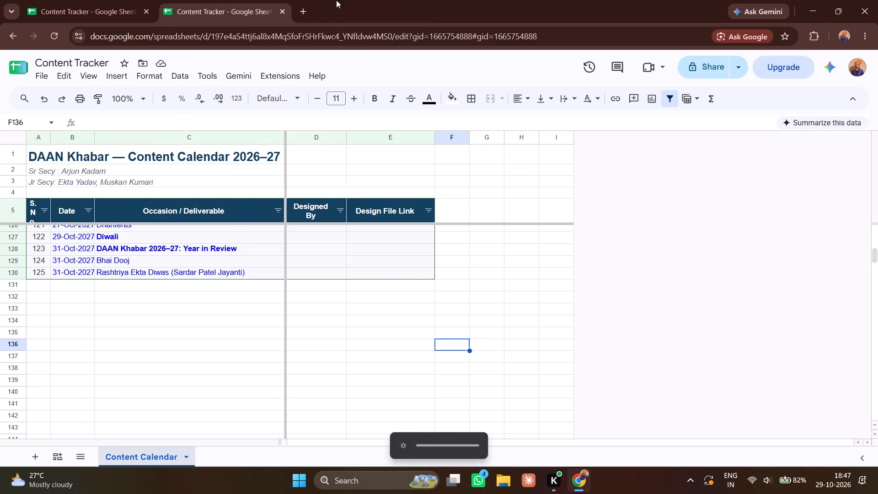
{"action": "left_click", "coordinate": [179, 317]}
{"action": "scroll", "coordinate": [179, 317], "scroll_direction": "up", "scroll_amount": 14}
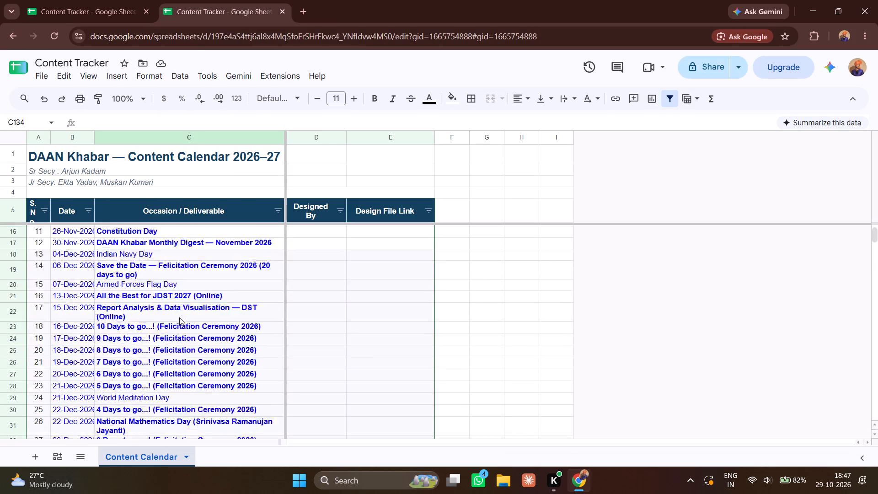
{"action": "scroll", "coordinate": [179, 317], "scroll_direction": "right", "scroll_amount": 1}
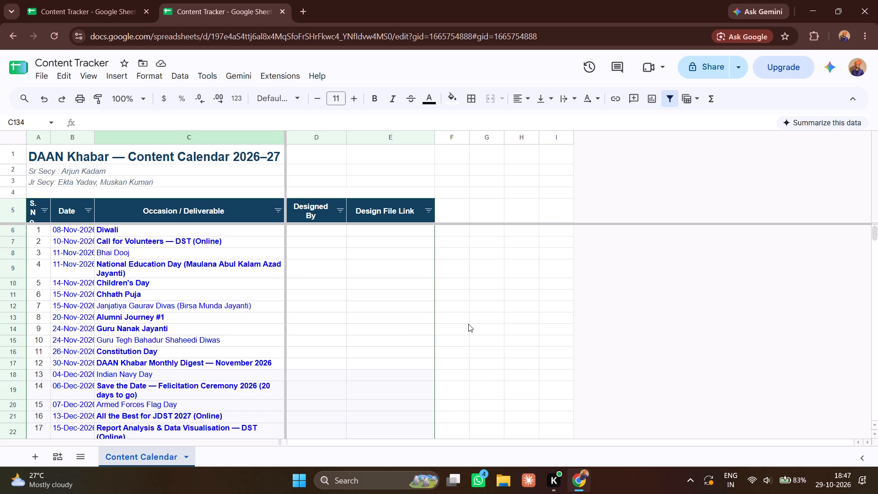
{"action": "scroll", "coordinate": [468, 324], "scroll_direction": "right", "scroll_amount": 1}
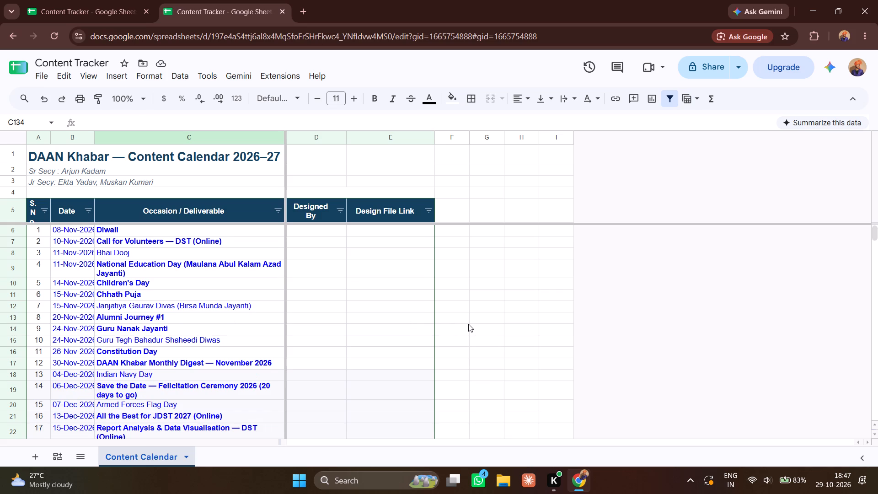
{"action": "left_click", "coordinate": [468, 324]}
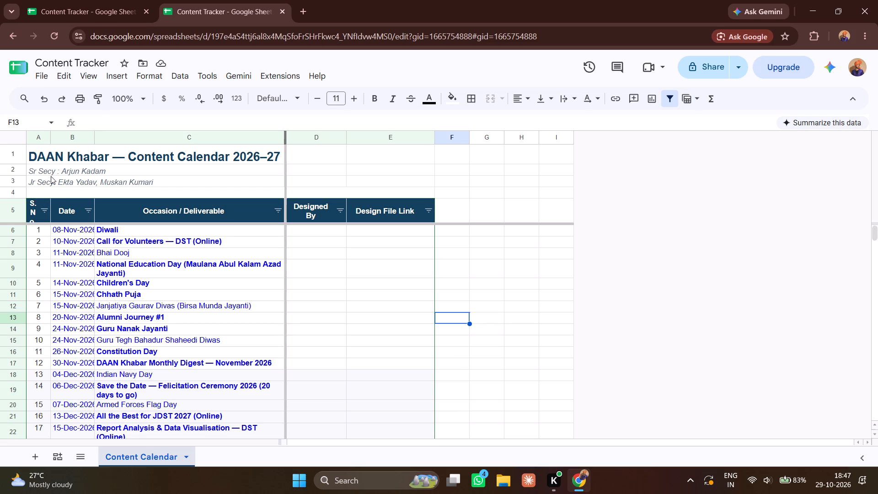
Widen column A of the Content Calendar until the S. No. header fits on one line.
{"action": "left_click", "coordinate": [39, 136]}
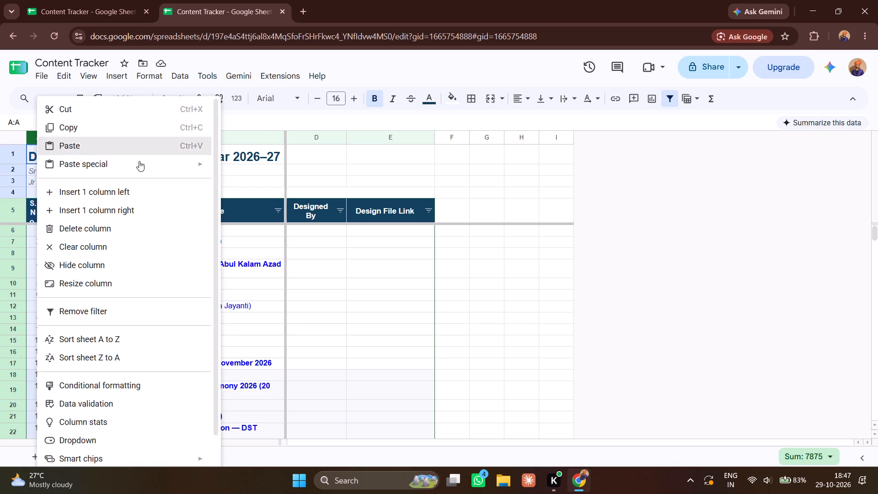
{"action": "left_click", "coordinate": [322, 247]}
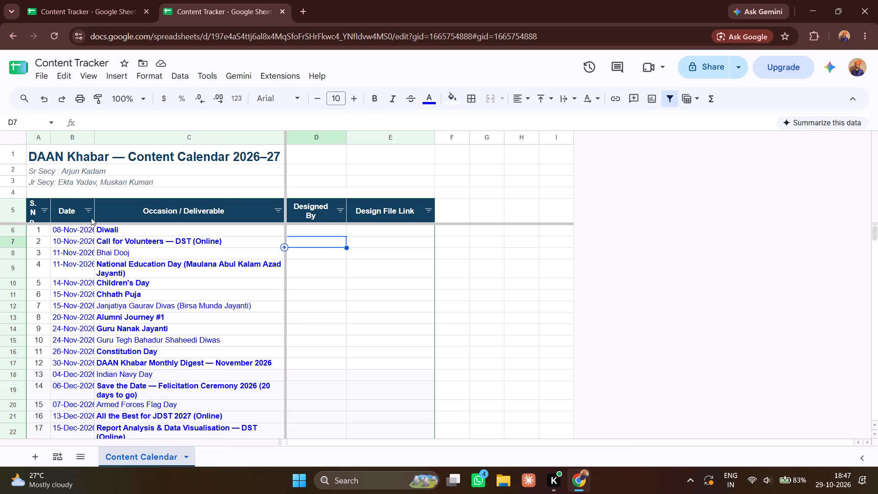
{"action": "left_click", "coordinate": [31, 133]}
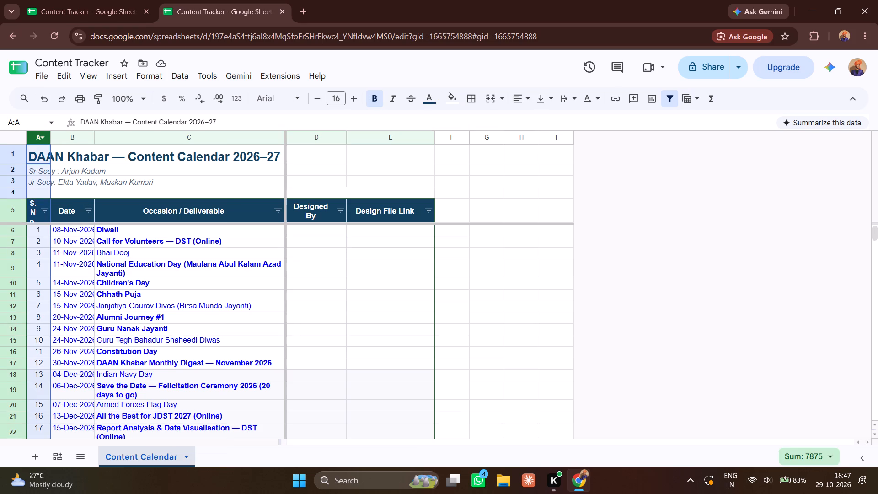
{"action": "left_click", "coordinate": [51, 138]}
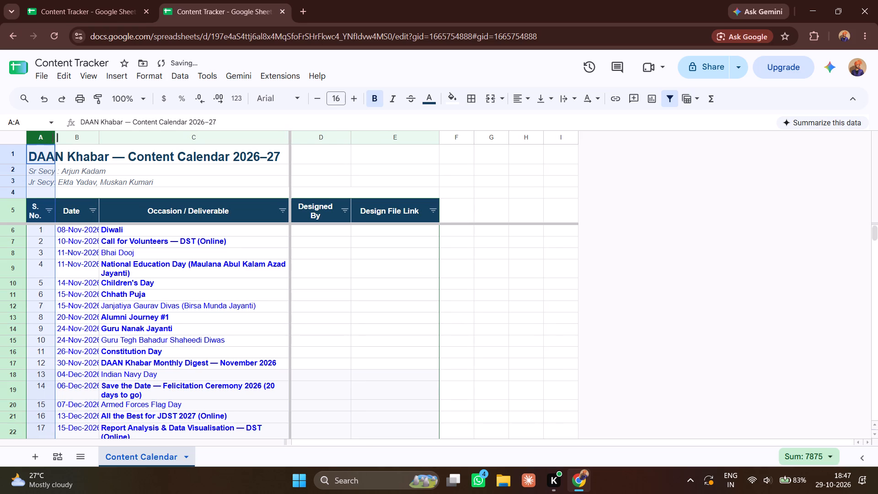
{"action": "left_click_drag", "start_coordinate": [55, 139], "coordinate": [64, 140]}
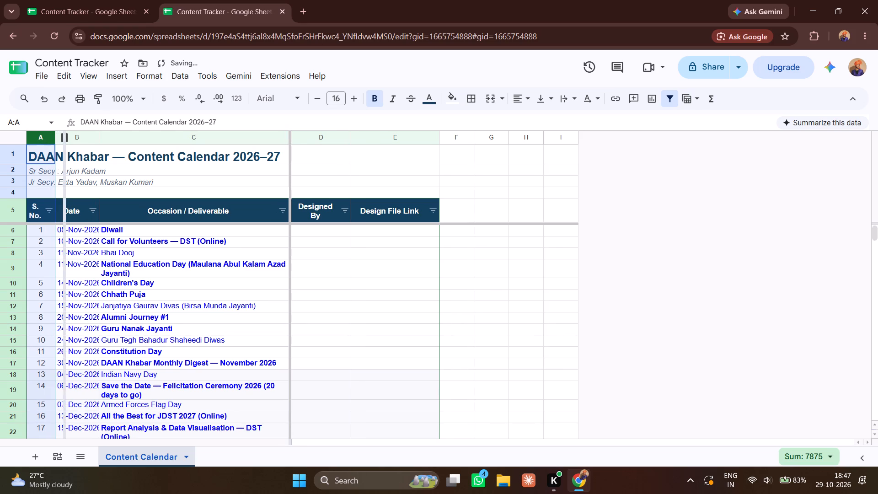
{"action": "left_click_drag", "start_coordinate": [64, 140], "coordinate": [62, 140]}
{"action": "left_click_drag", "start_coordinate": [62, 140], "coordinate": [73, 145]}
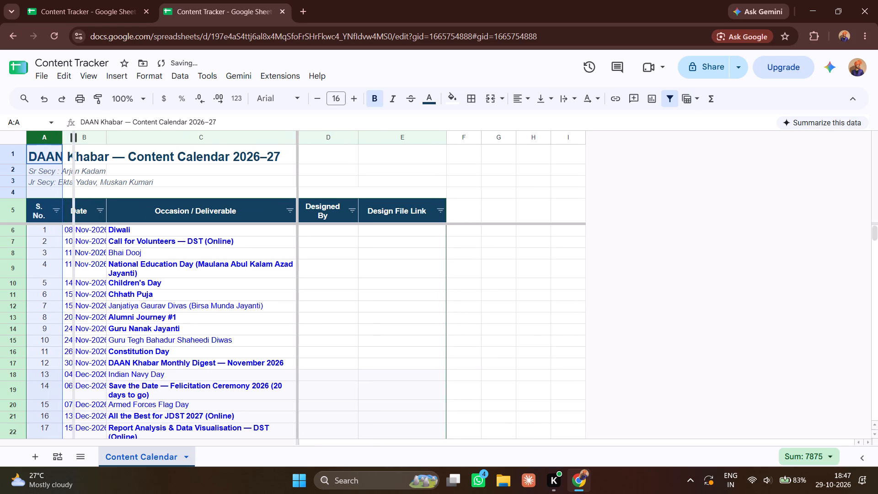
{"action": "left_click_drag", "start_coordinate": [73, 145], "coordinate": [72, 145]}
{"action": "left_click", "coordinate": [72, 145]}
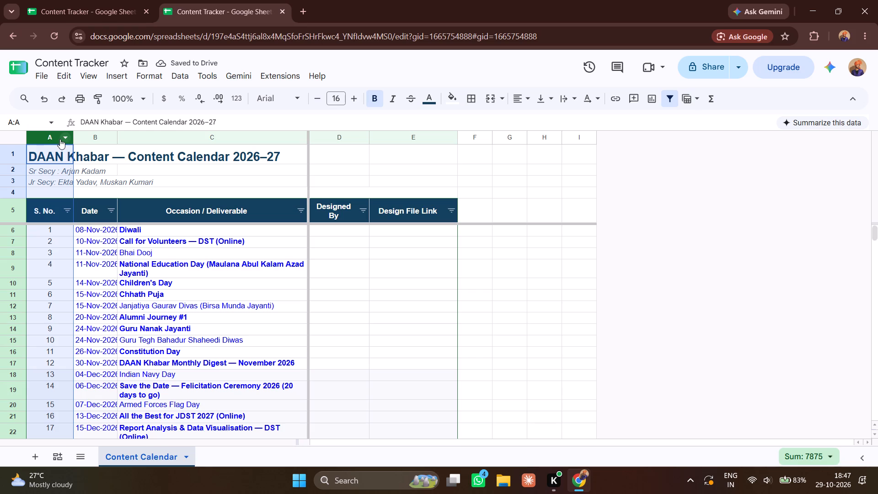
Narrow column A slightly so it fits closely around the one-line S. No. header.
{"action": "left_click", "coordinate": [51, 133]}
{"action": "left_click_drag", "start_coordinate": [73, 141], "coordinate": [68, 141]}
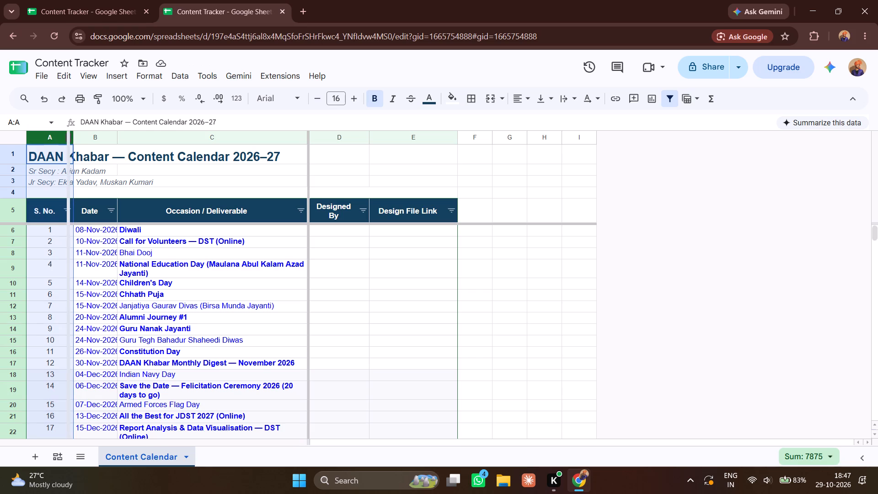
{"action": "left_click_drag", "start_coordinate": [68, 141], "coordinate": [64, 141]}
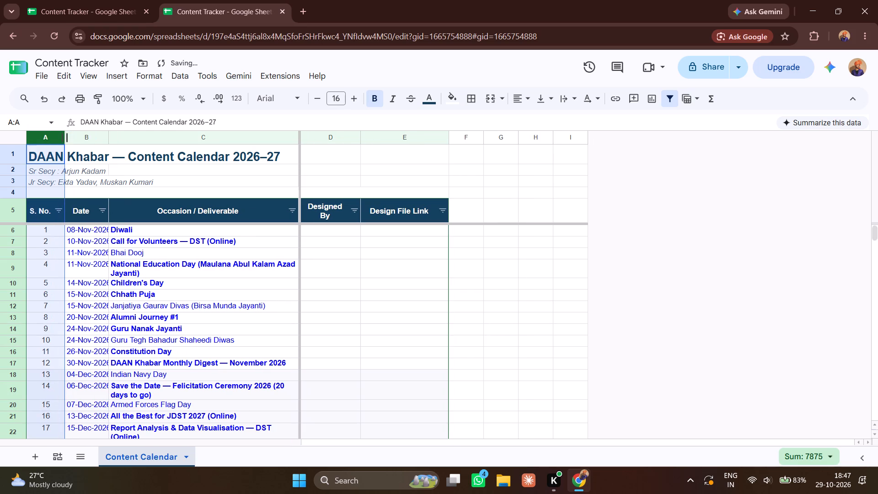
{"action": "left_click_drag", "start_coordinate": [64, 141], "coordinate": [59, 141]}
{"action": "left_click", "coordinate": [59, 141]}
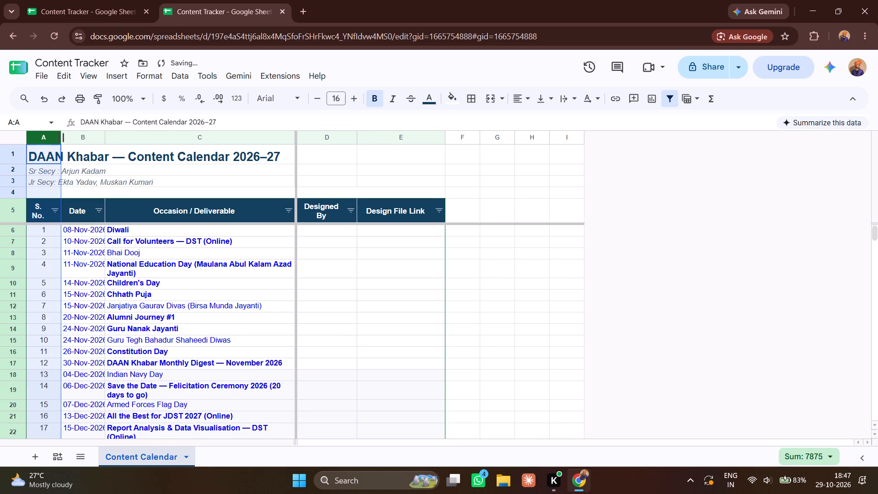
{"action": "left_click", "coordinate": [60, 137]}
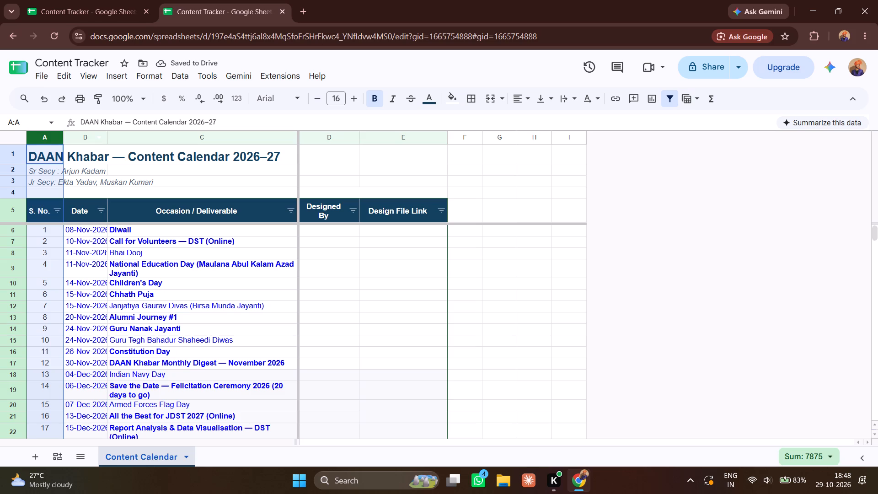
Widen column B of the Content Calendar so it fits closely around the full dates.
{"action": "left_click", "coordinate": [80, 137]}
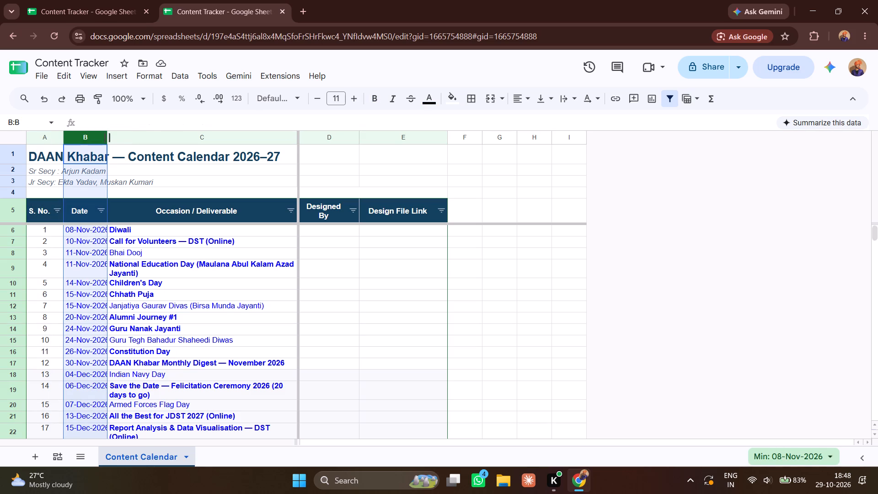
{"action": "left_click_drag", "start_coordinate": [106, 136], "coordinate": [123, 143]}
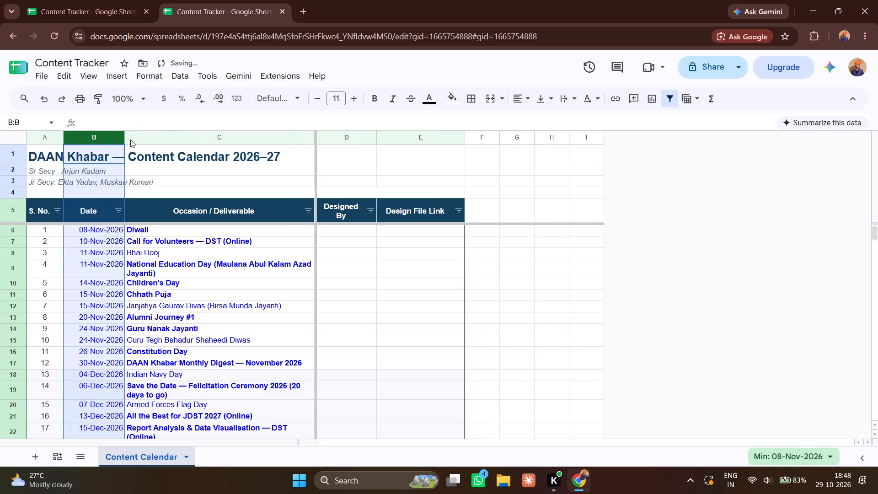
{"action": "left_click_drag", "start_coordinate": [123, 139], "coordinate": [109, 139]}
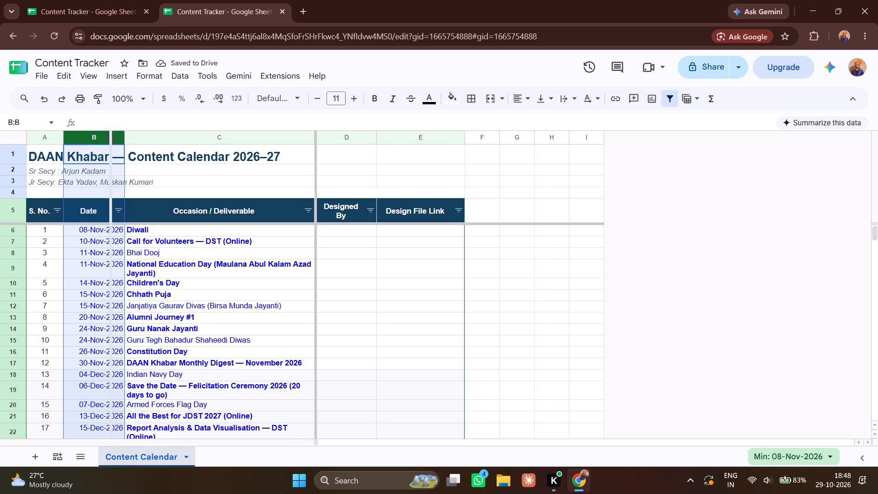
{"action": "left_click_drag", "start_coordinate": [109, 139], "coordinate": [108, 139]}
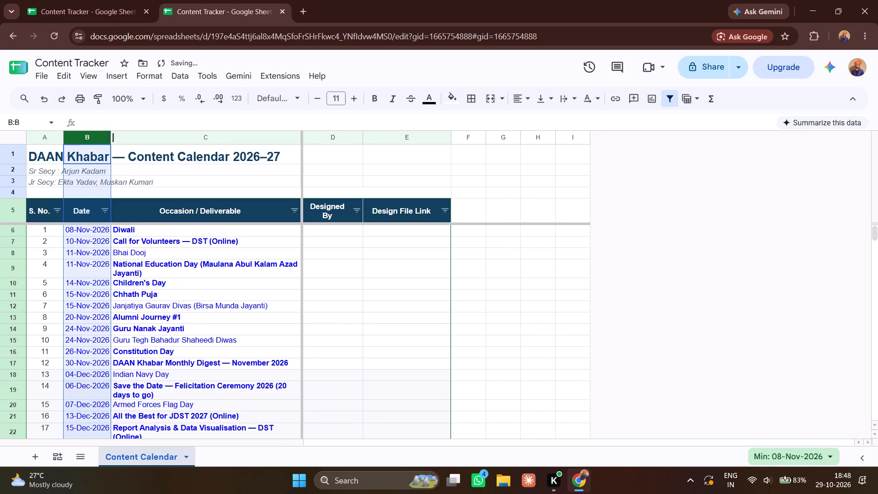
{"action": "left_click", "coordinate": [108, 139]}
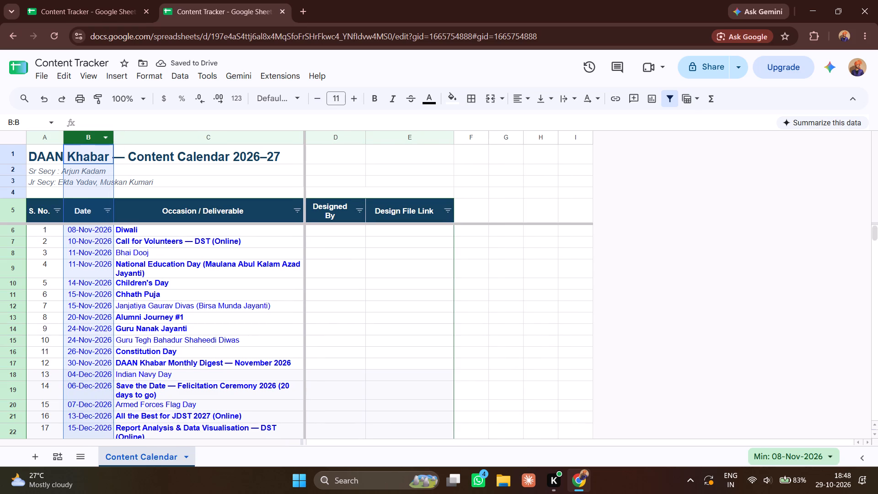
Review the whole Content Calendar, checking the serial numbers, dates and occasions from the first row to the last.
{"action": "scroll", "coordinate": [82, 321], "scroll_direction": "down", "scroll_amount": 2}
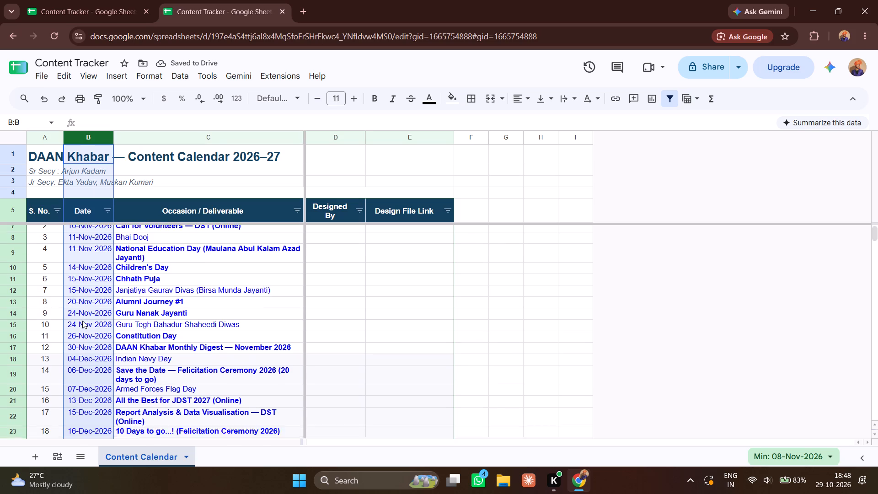
{"action": "scroll", "coordinate": [82, 321], "scroll_direction": "down", "scroll_amount": 6}
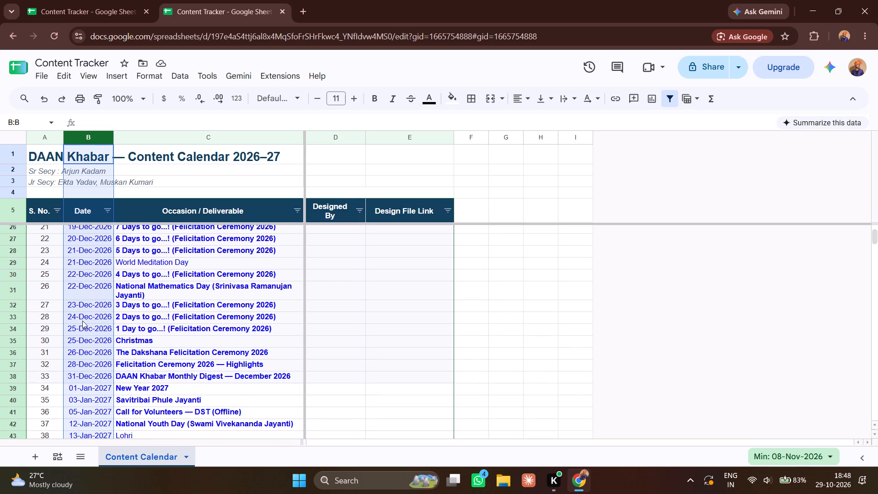
{"action": "scroll", "coordinate": [82, 321], "scroll_direction": "down", "scroll_amount": 6}
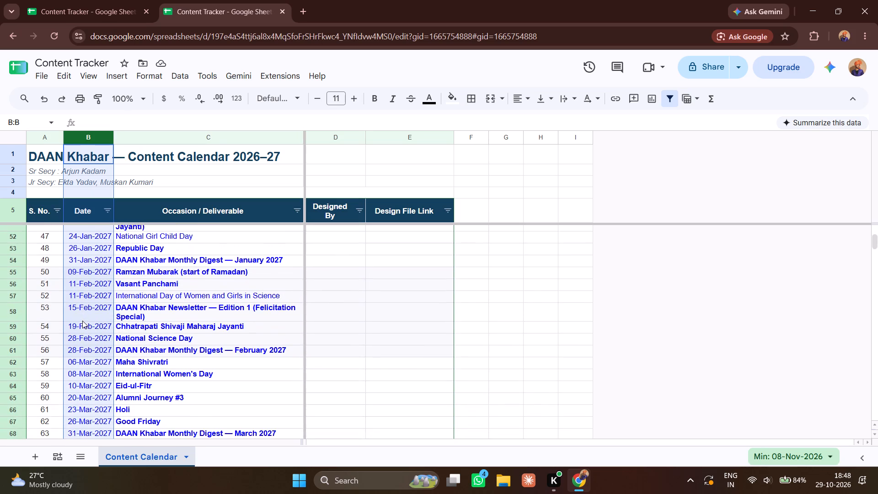
{"action": "scroll", "coordinate": [82, 321], "scroll_direction": "down", "scroll_amount": 6}
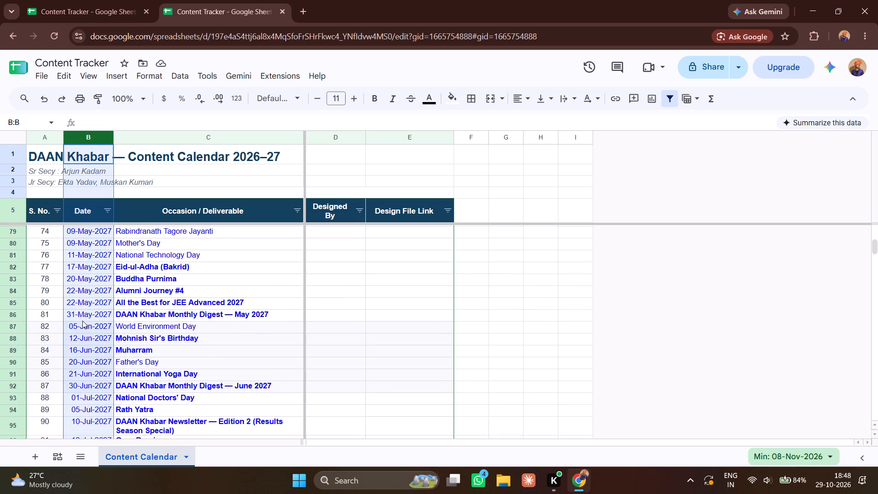
{"action": "scroll", "coordinate": [82, 321], "scroll_direction": "down", "scroll_amount": 6}
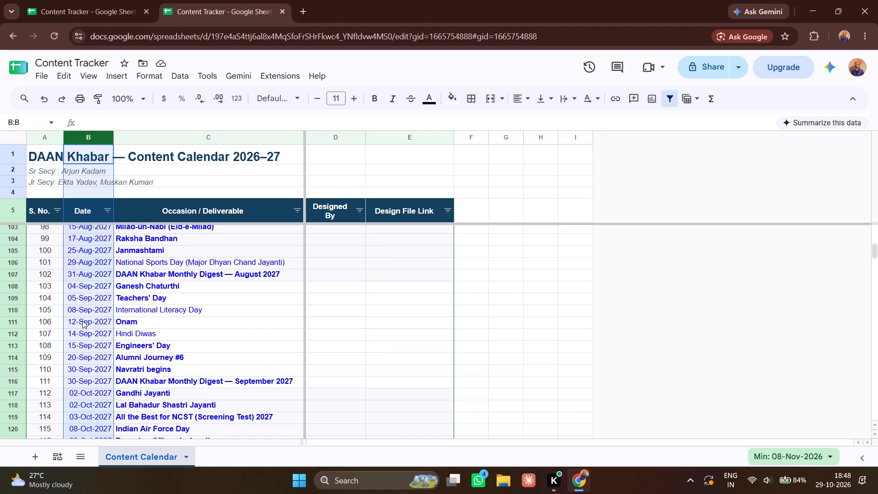
{"action": "scroll", "coordinate": [82, 321], "scroll_direction": "down", "scroll_amount": 3}
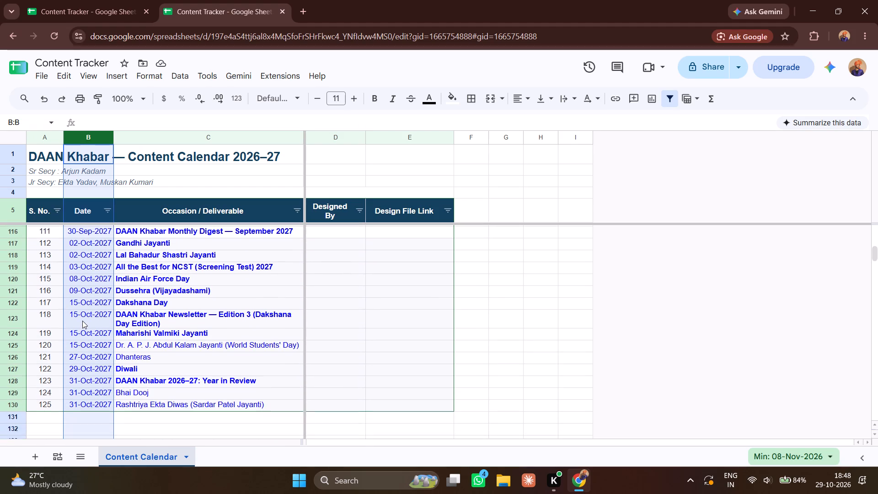
{"action": "scroll", "coordinate": [82, 321], "scroll_direction": "down", "scroll_amount": 1}
{"action": "scroll", "coordinate": [82, 321], "scroll_direction": "up", "scroll_amount": 16}
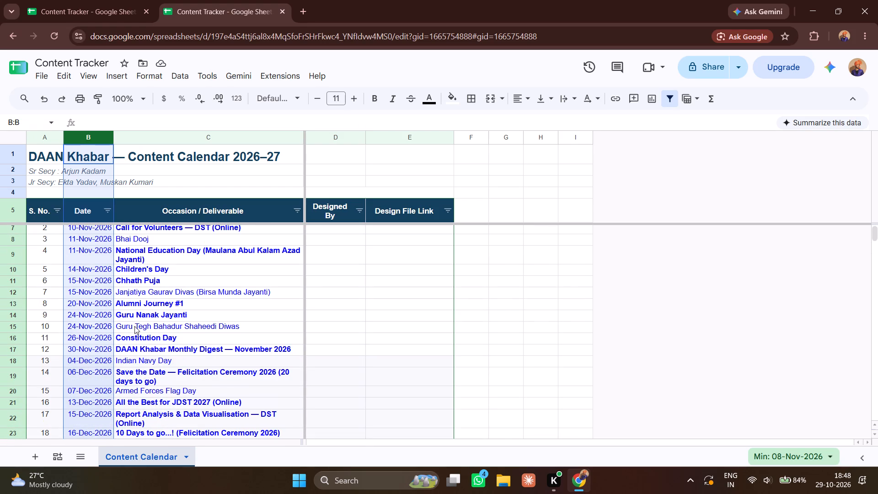
{"action": "left_click", "coordinate": [248, 286]}
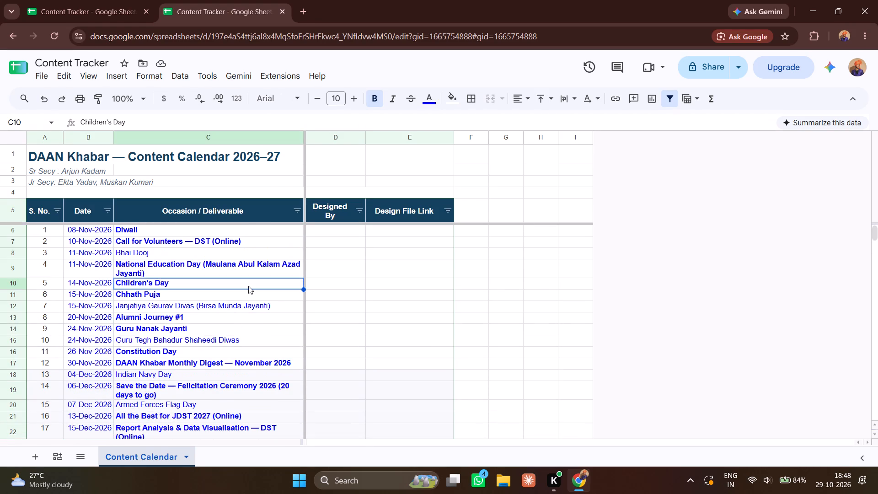
{"action": "left_click", "coordinate": [352, 305]}
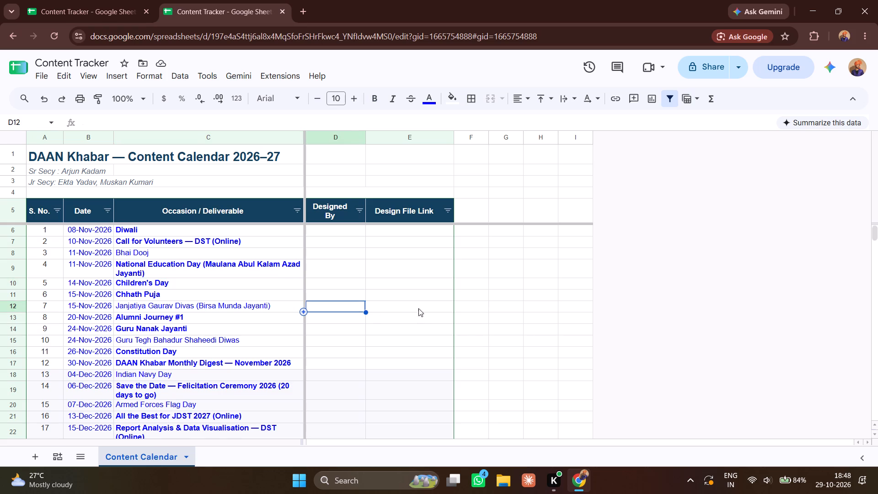
{"action": "left_click", "coordinate": [425, 309]}
{"action": "left_click", "coordinate": [515, 333]}
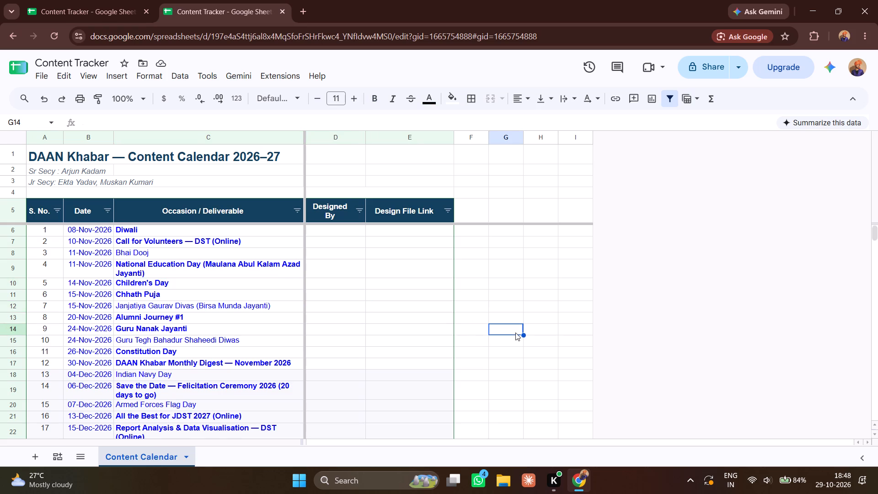
{"action": "scroll", "coordinate": [515, 333], "scroll_direction": "down", "scroll_amount": 1}
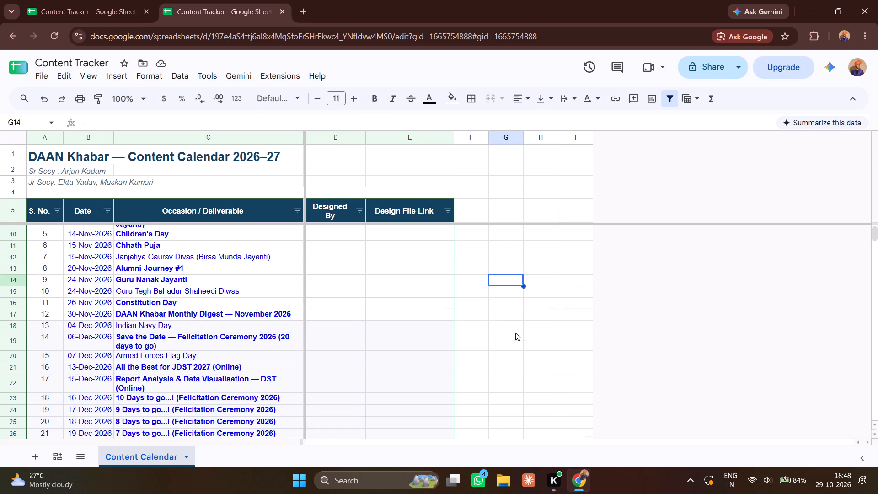
{"action": "scroll", "coordinate": [515, 333], "scroll_direction": "down", "scroll_amount": 1}
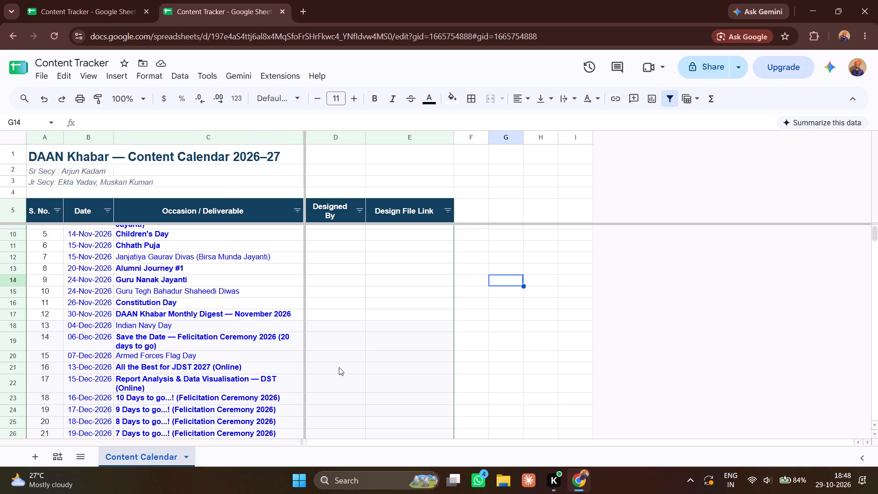
{"action": "scroll", "coordinate": [339, 367], "scroll_direction": "down", "scroll_amount": 6}
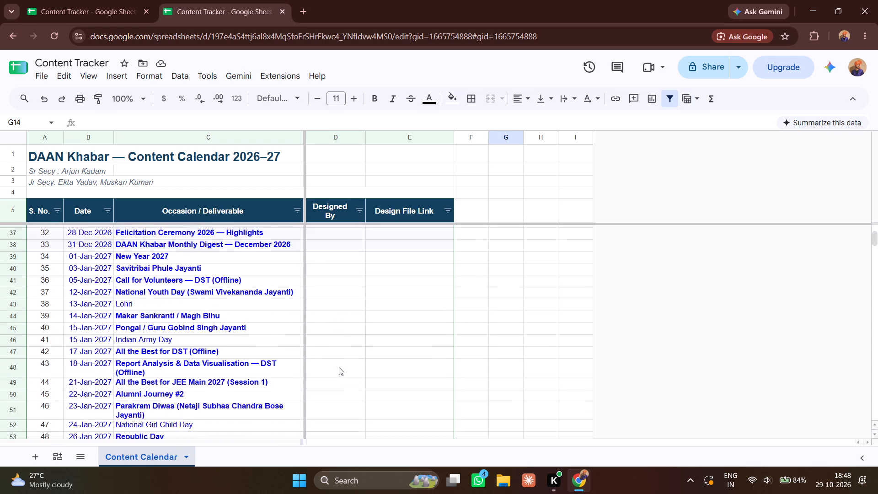
{"action": "scroll", "coordinate": [339, 367], "scroll_direction": "down", "scroll_amount": 11}
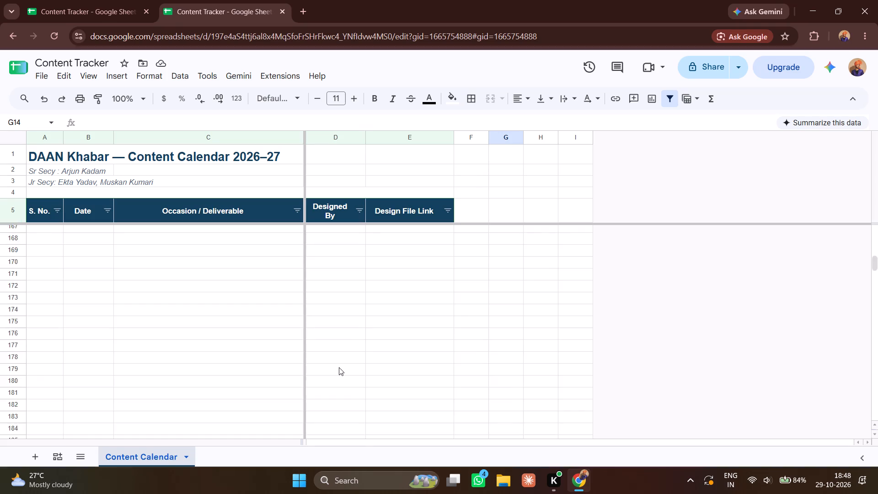
{"action": "scroll", "coordinate": [339, 367], "scroll_direction": "up", "scroll_amount": 16}
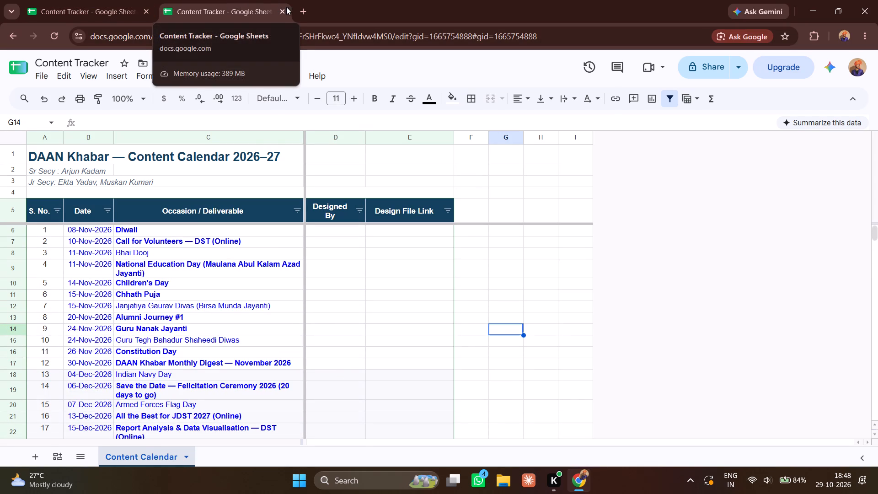
Open a new browser tab and bring up the clipboard history for its address field.
{"action": "left_click", "coordinate": [306, 13]}
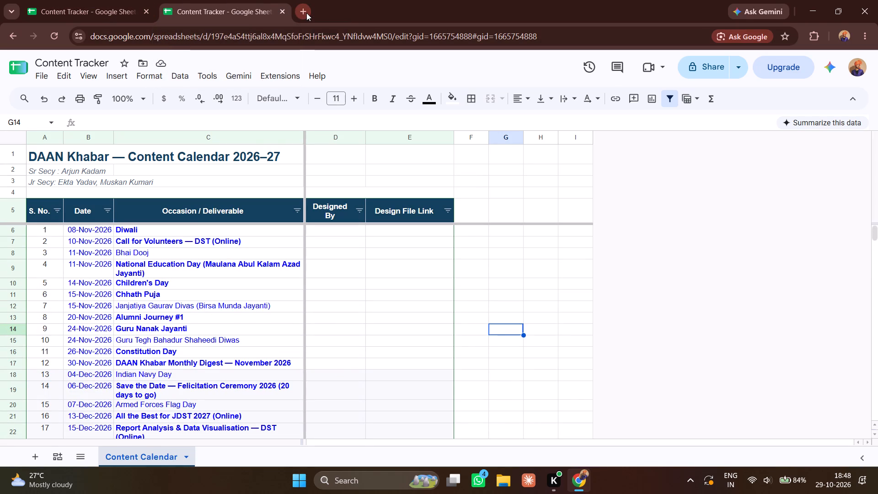
{"action": "left_click", "coordinate": [304, 32]}
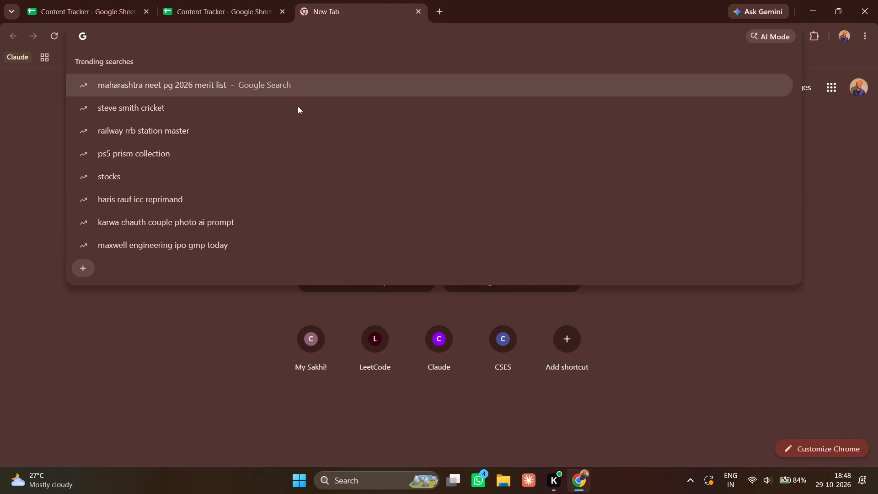
{"action": "key", "text": "super+v"}
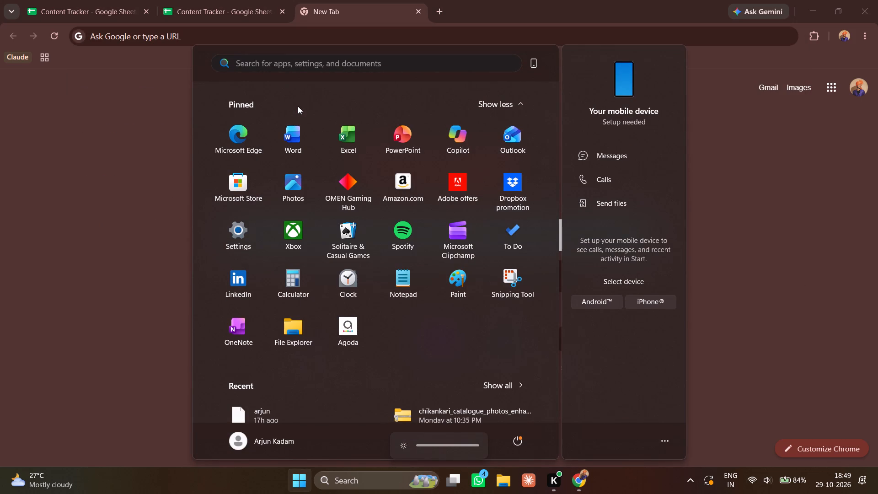
Open the browser's download history and browsing history, delete all listed browsing history entries, and close both tabs.
{"action": "key", "text": "ctrl+j"}
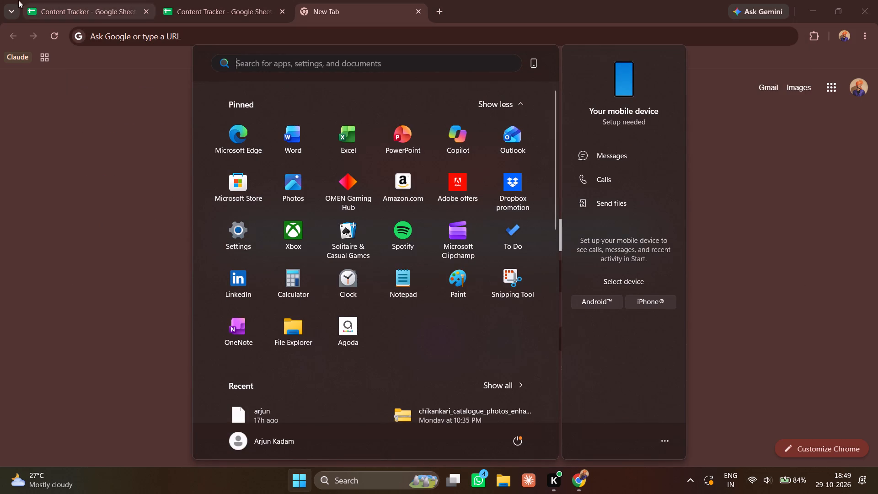
{"action": "left_click", "coordinate": [75, 145]}
{"action": "key", "text": "ctrl+j"}
{"action": "key", "text": "ctrl+h"}
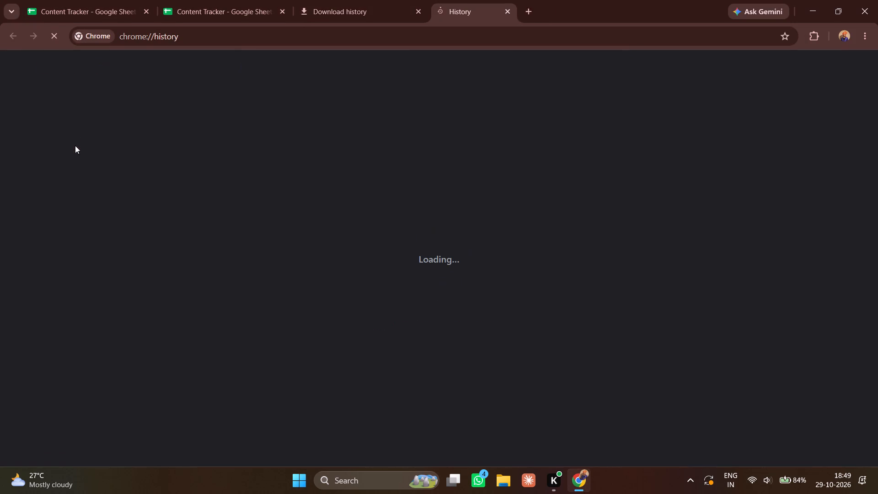
{"action": "left_click", "coordinate": [417, 13]}
{"action": "left_click", "coordinate": [253, 174]}
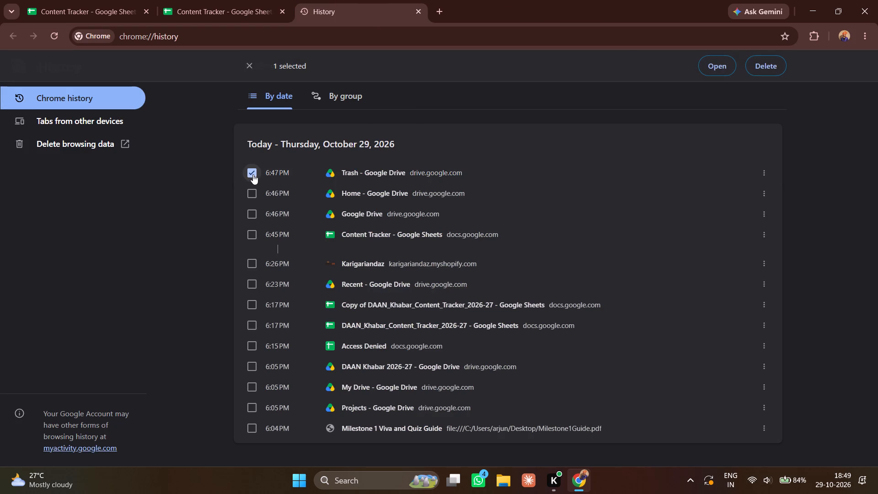
{"action": "key", "text": "ctrl+a"}
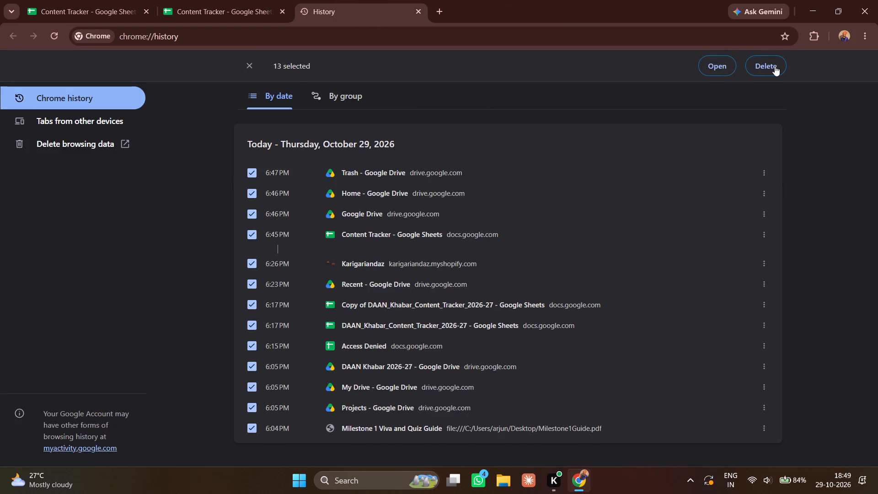
{"action": "left_click", "coordinate": [775, 66]}
{"action": "key", "text": "Return"}
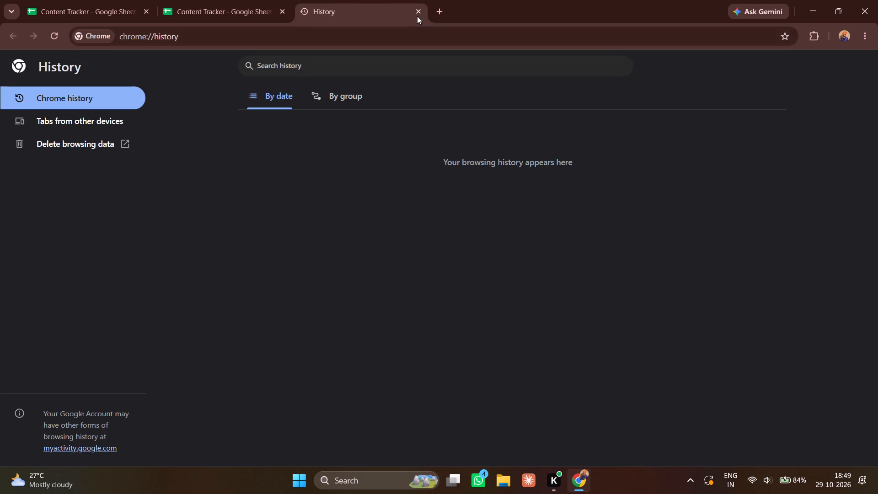
{"action": "left_click", "coordinate": [417, 11]}
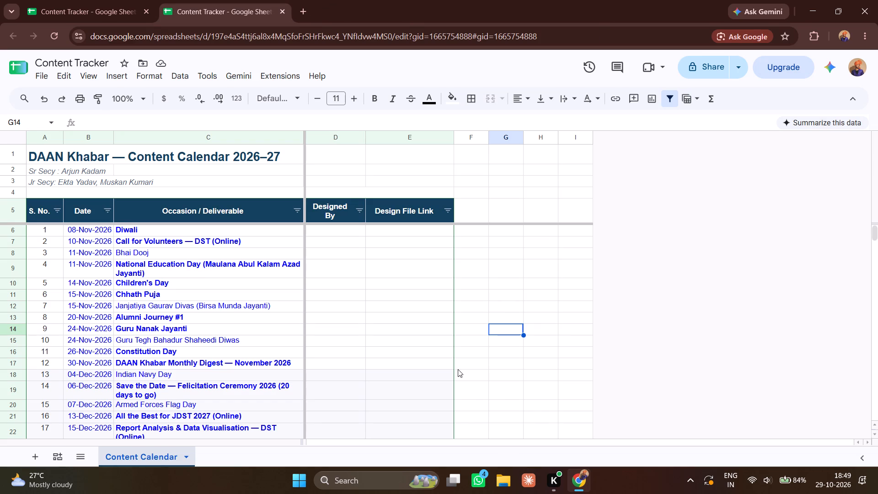
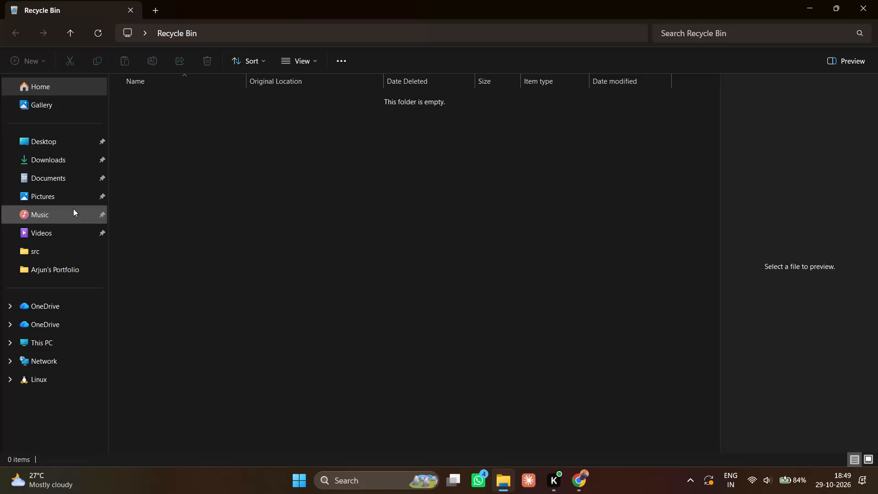
Check the contents of the Pictures folder and open the Downloads folder.
{"action": "left_click", "coordinate": [61, 197]}
{"action": "left_click", "coordinate": [49, 165]}
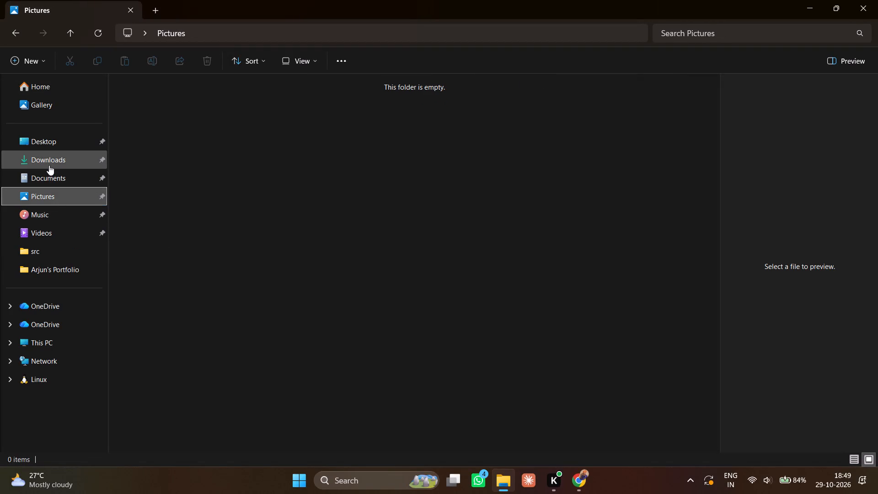
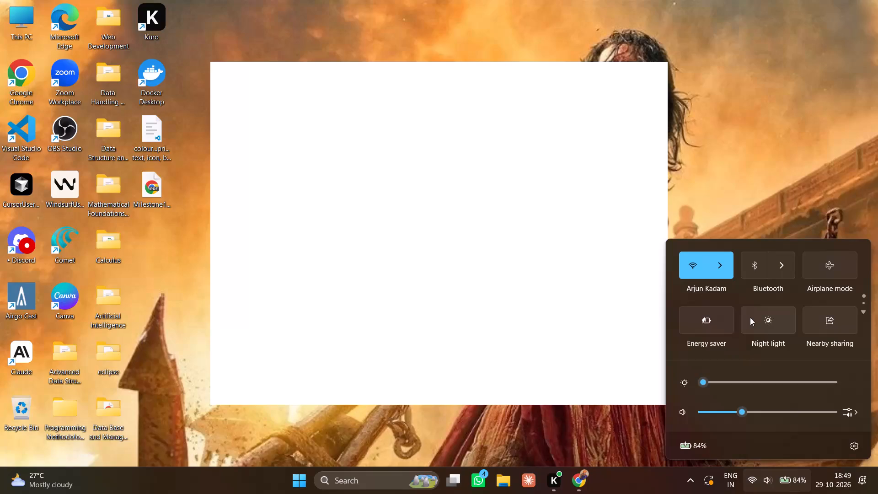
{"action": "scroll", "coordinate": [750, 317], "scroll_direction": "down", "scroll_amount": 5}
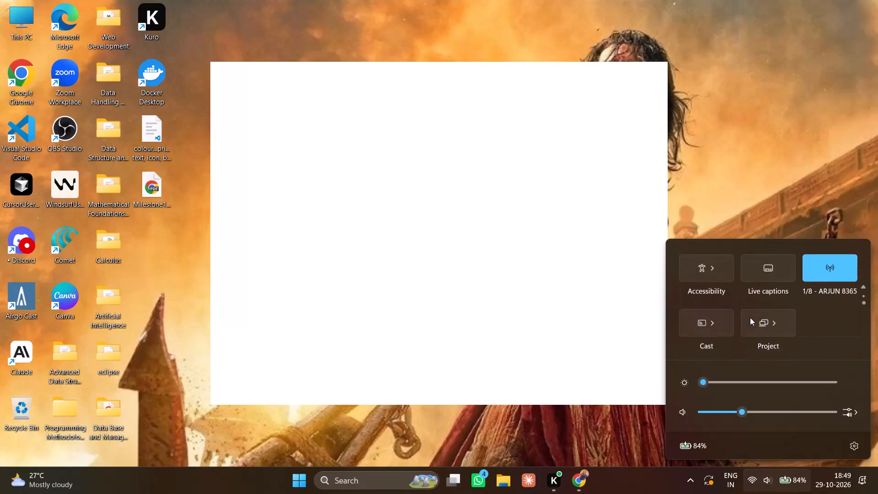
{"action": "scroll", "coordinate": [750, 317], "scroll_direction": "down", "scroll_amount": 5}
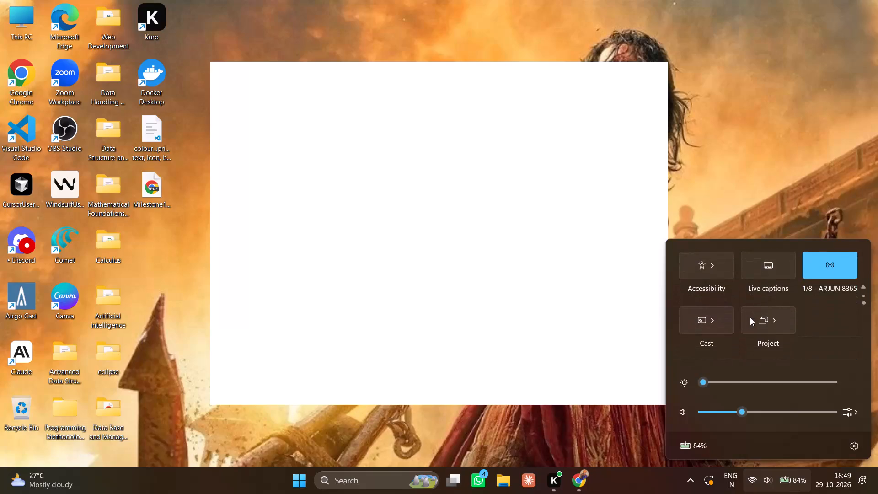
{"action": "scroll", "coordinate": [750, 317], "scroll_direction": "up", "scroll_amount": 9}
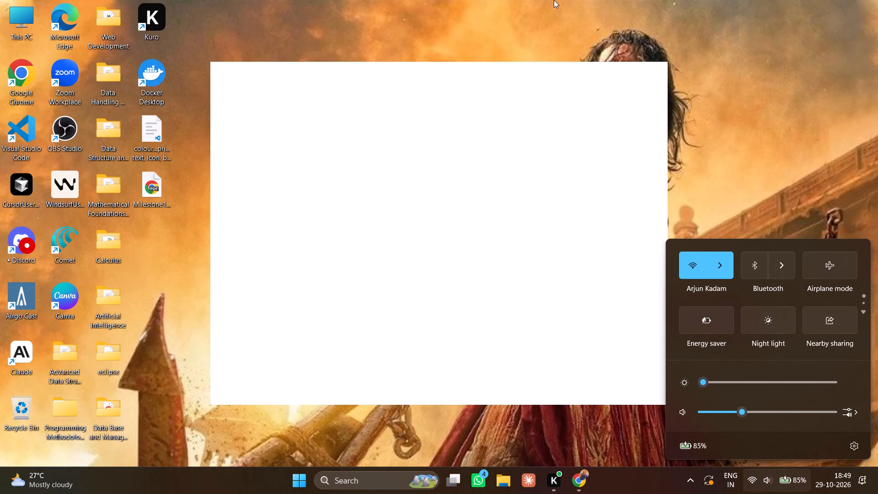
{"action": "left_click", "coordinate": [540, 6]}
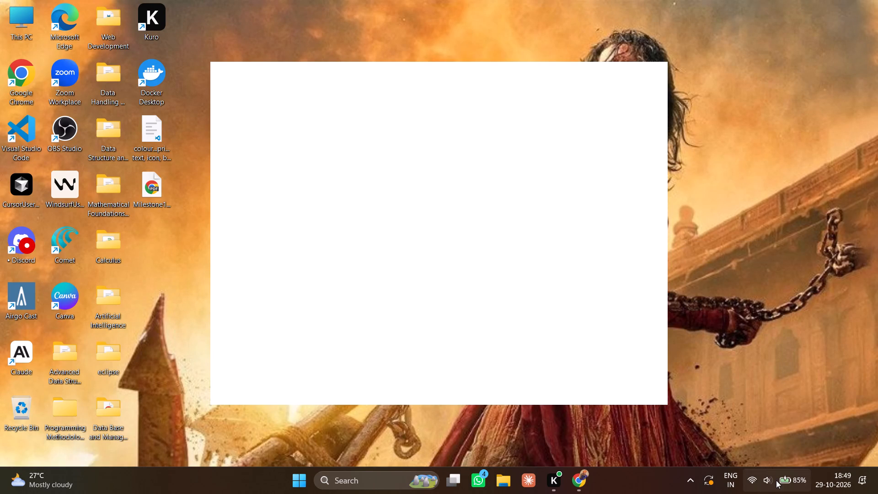
Open the Mobile hotspot page in Windows Settings and examine its network properties and the list of connected devices.
{"action": "left_click", "coordinate": [776, 480]}
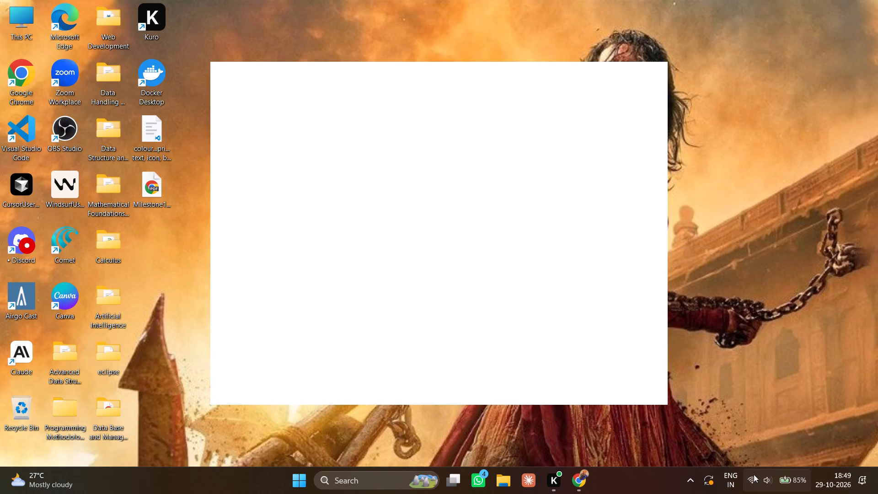
{"action": "left_click", "coordinate": [754, 474]}
{"action": "scroll", "coordinate": [739, 303], "scroll_direction": "down", "scroll_amount": 7}
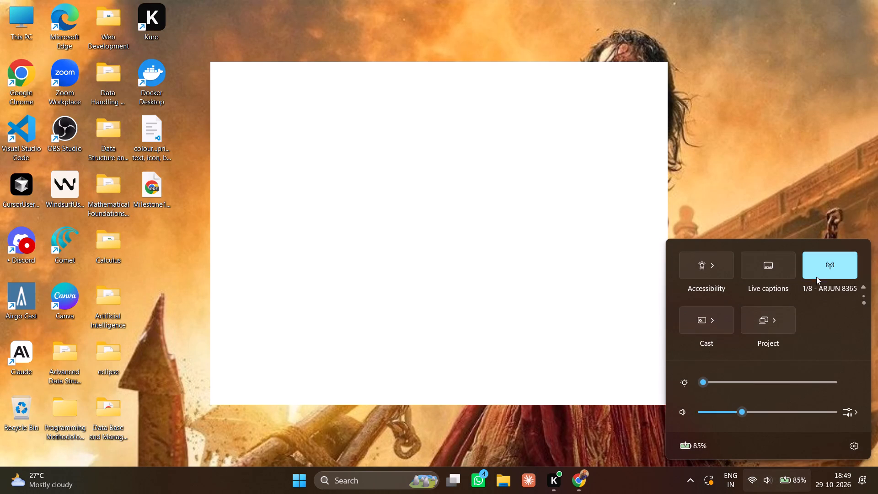
{"action": "right_click", "coordinate": [818, 274]}
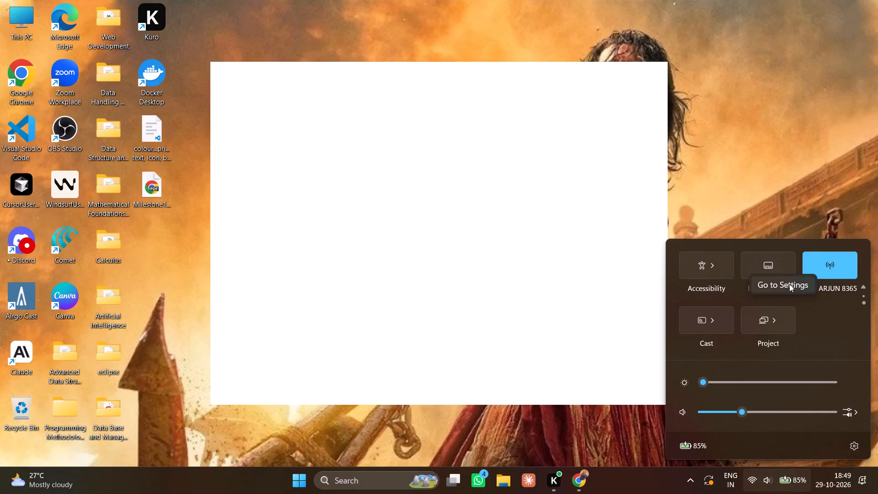
{"action": "left_click", "coordinate": [782, 286]}
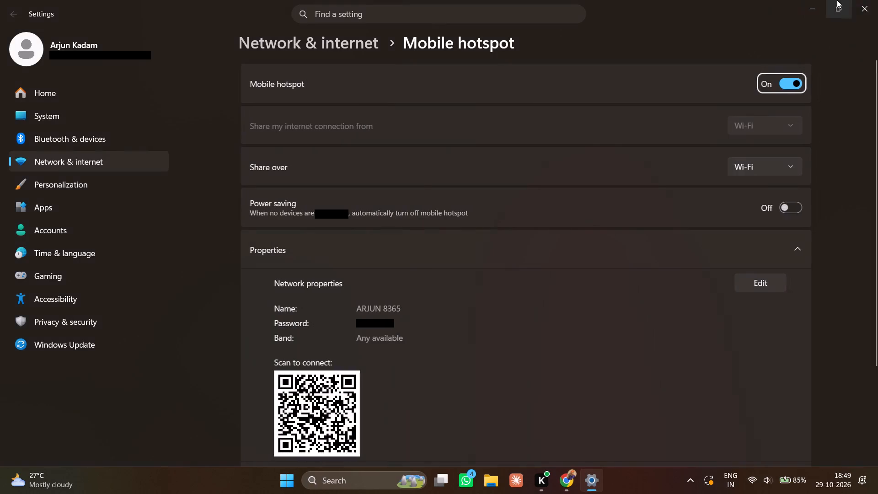
{"action": "scroll", "coordinate": [693, 221], "scroll_direction": "down", "scroll_amount": 7}
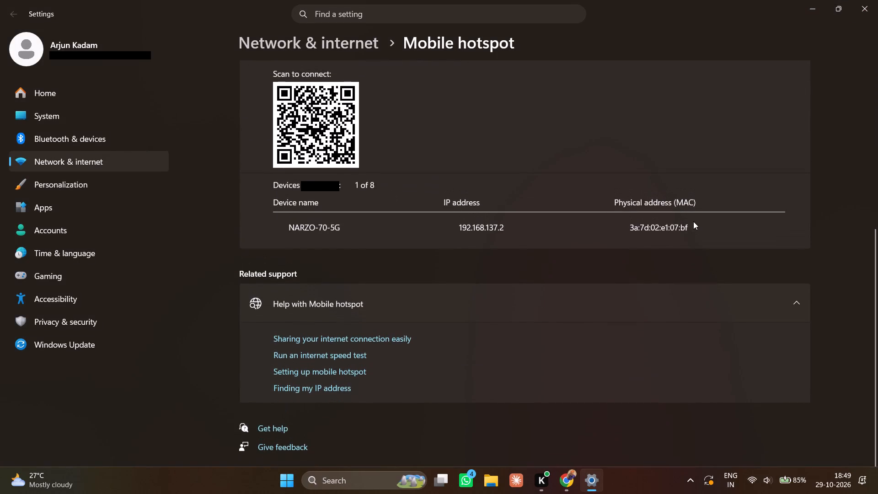